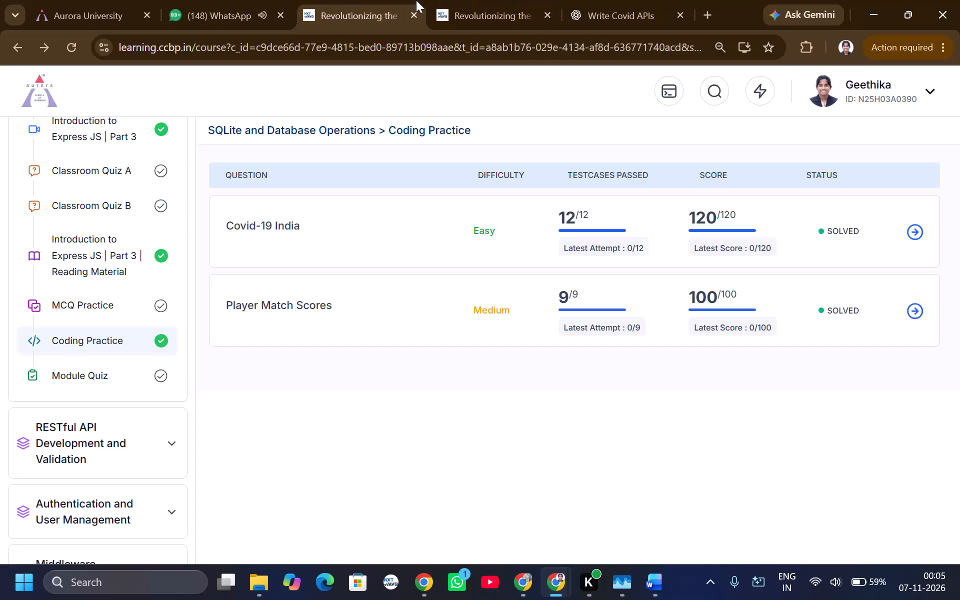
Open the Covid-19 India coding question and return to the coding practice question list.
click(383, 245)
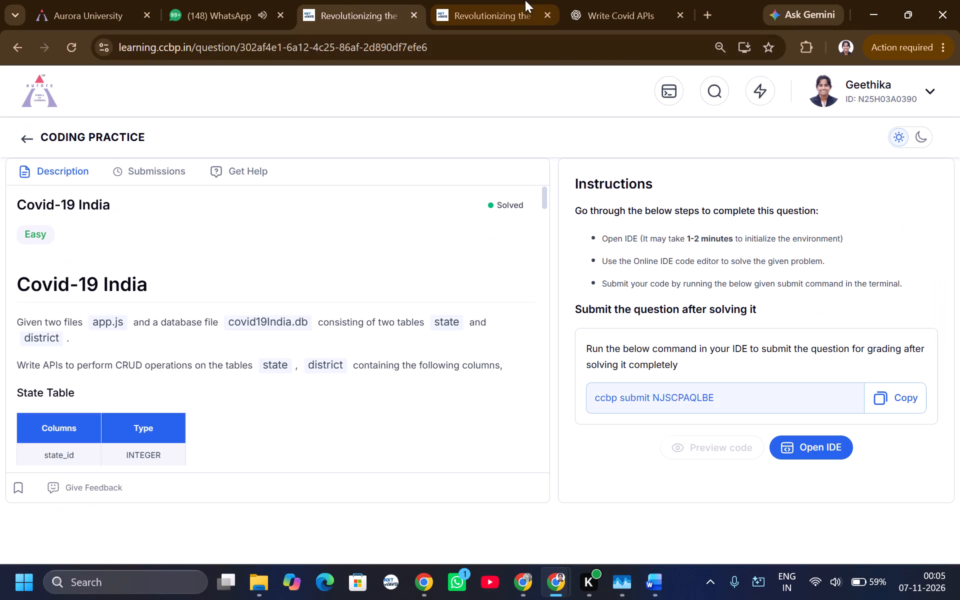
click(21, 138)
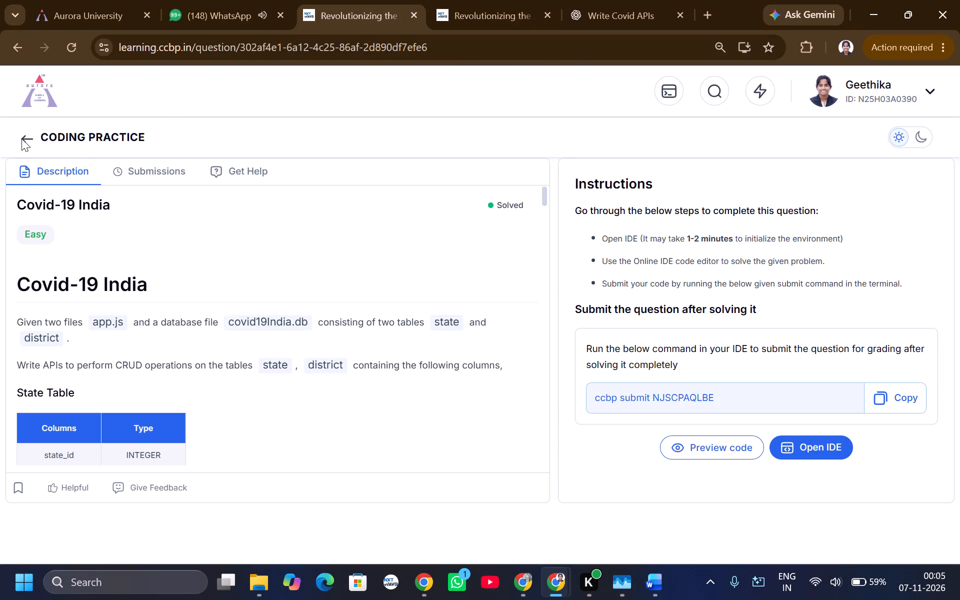
Open the Player Match Scores question in the online IDE, closing the session active in another window.
click(424, 308)
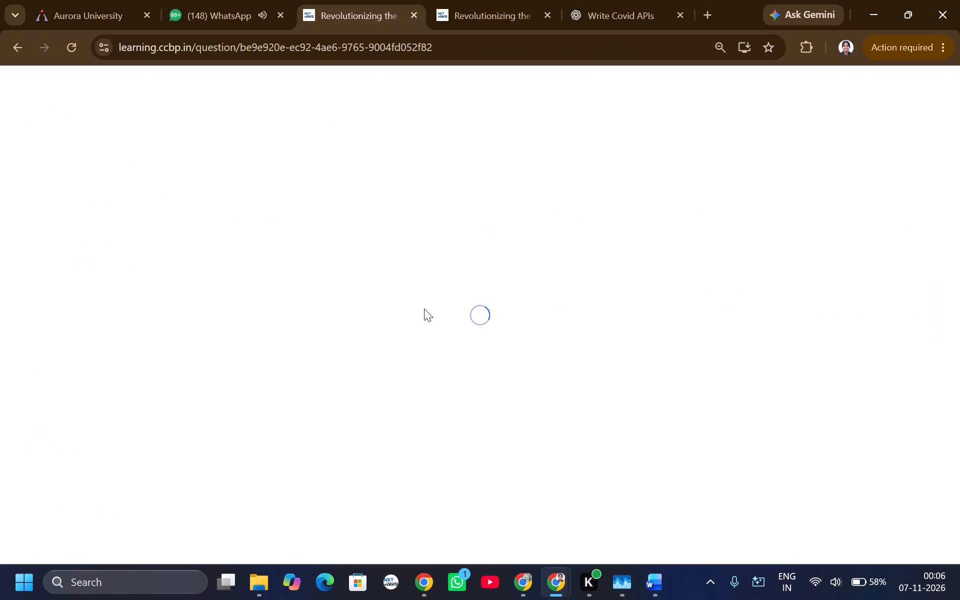
click(810, 438)
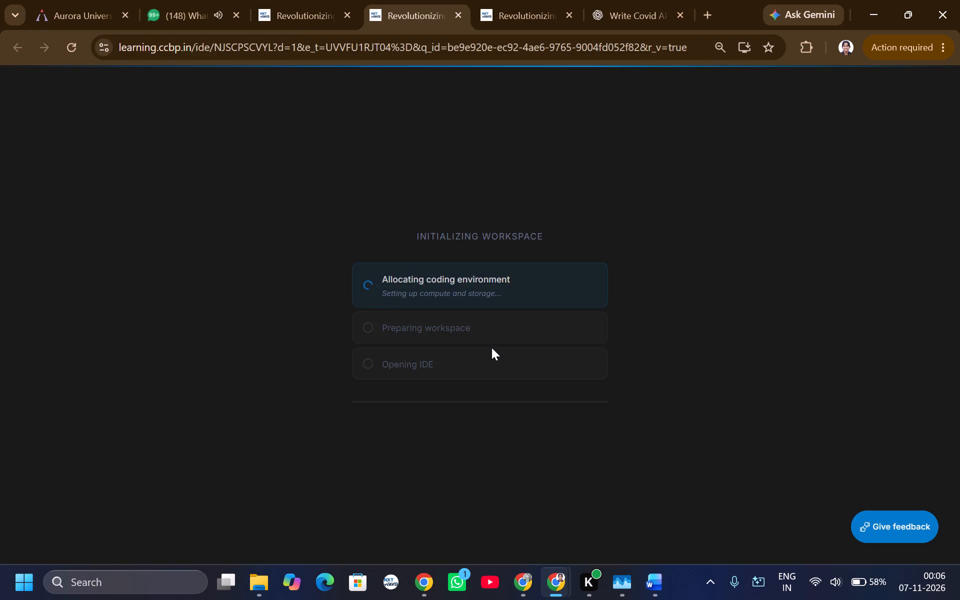
click(573, 345)
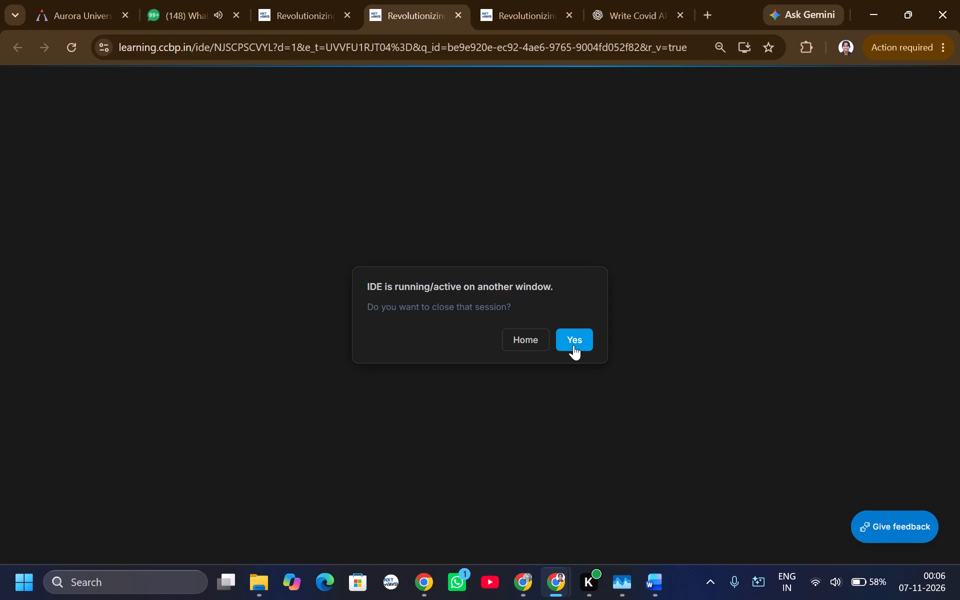
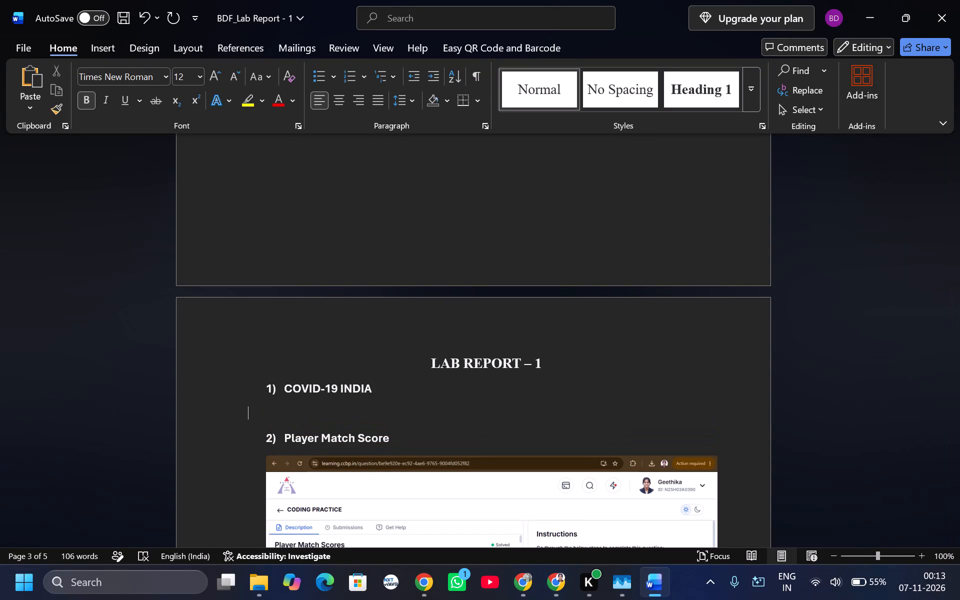
Add four spaces on the blank line under the COVID-19 INDIA heading and paste the copied screenshot of the app.js code and terminal.
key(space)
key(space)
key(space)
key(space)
key(ctrl+v)
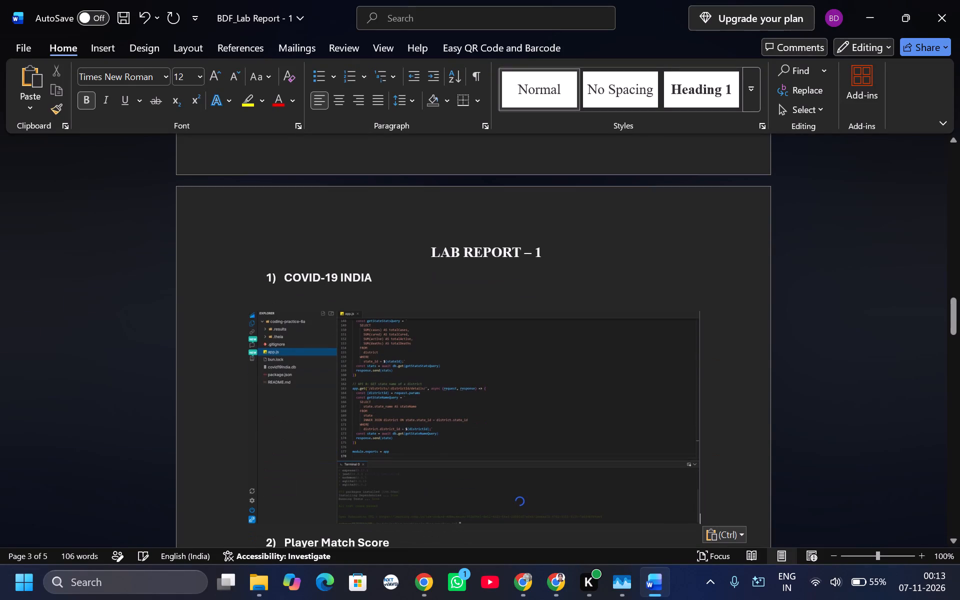
Place the insertion point directly in front of the pasted COVID-19 INDIA code screenshot.
scroll(351, 301, down, 1)
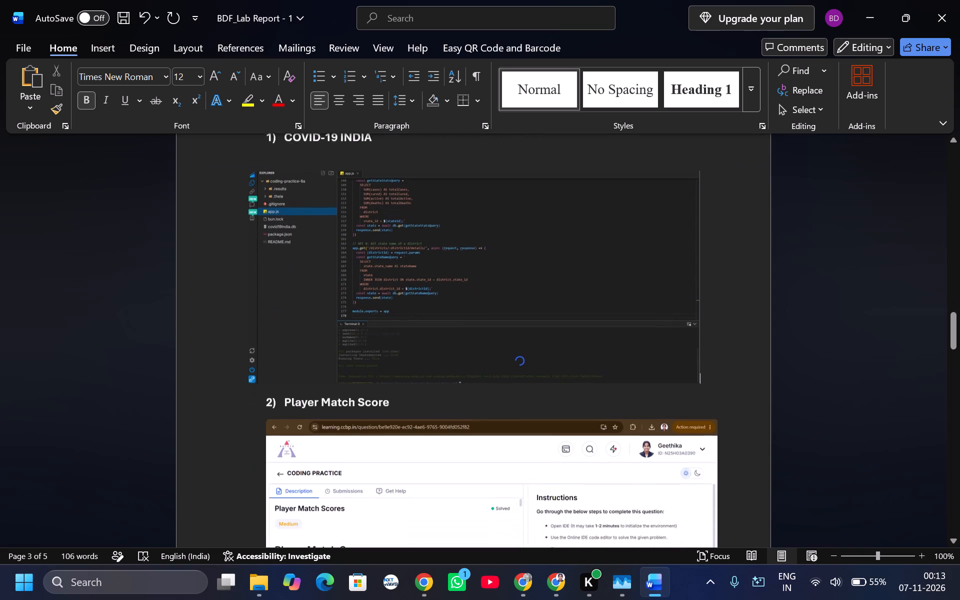
scroll(351, 301, down, 1)
click(245, 343)
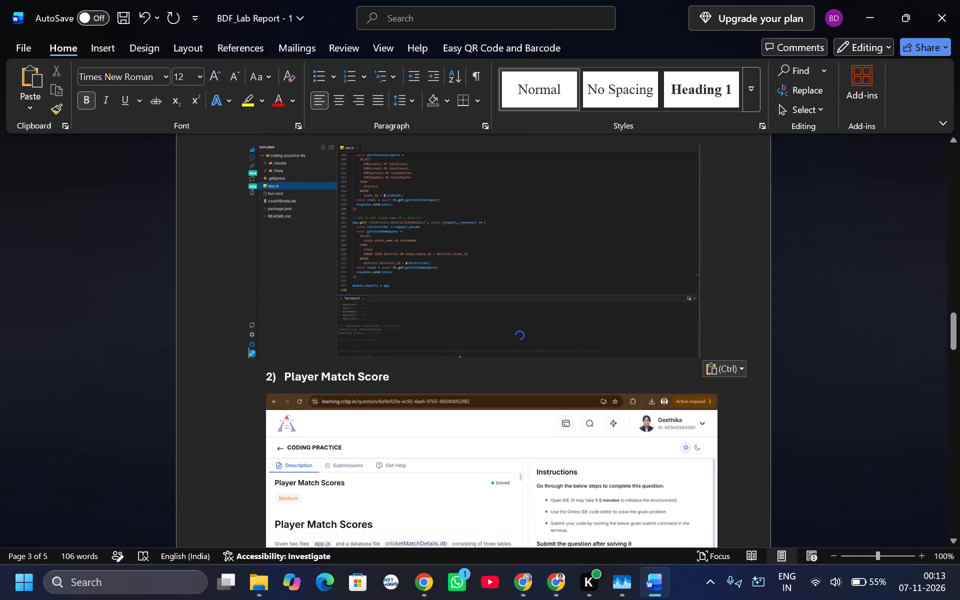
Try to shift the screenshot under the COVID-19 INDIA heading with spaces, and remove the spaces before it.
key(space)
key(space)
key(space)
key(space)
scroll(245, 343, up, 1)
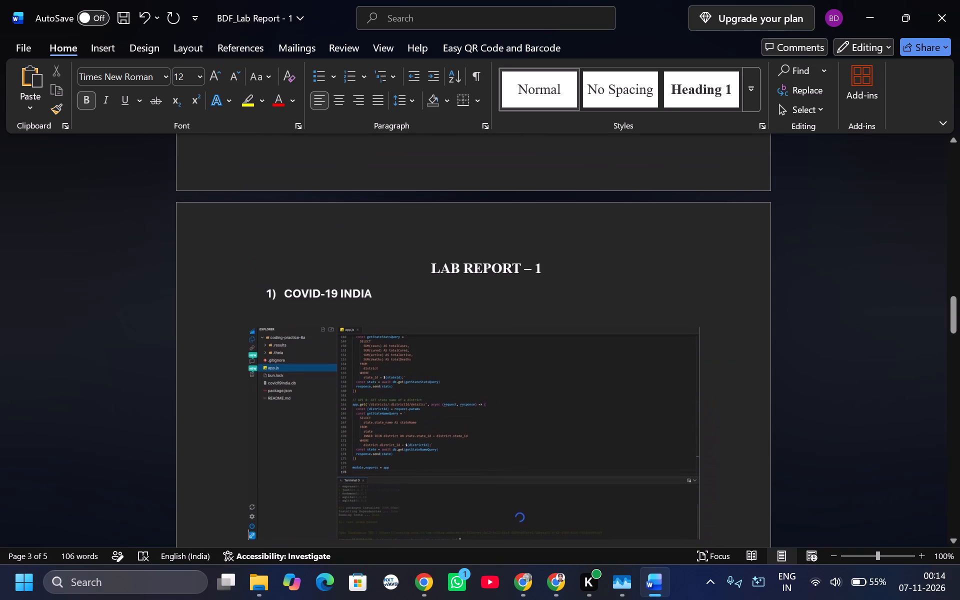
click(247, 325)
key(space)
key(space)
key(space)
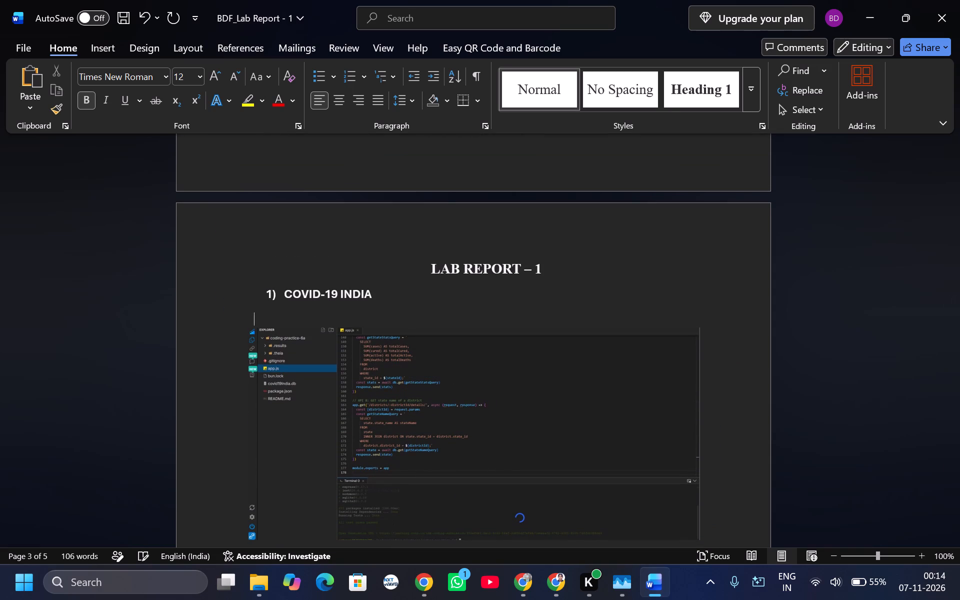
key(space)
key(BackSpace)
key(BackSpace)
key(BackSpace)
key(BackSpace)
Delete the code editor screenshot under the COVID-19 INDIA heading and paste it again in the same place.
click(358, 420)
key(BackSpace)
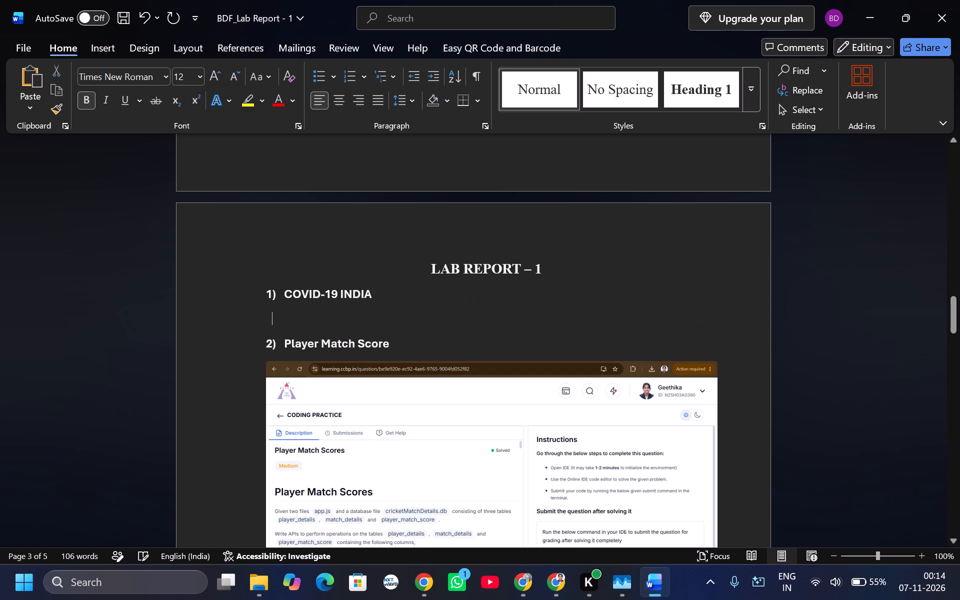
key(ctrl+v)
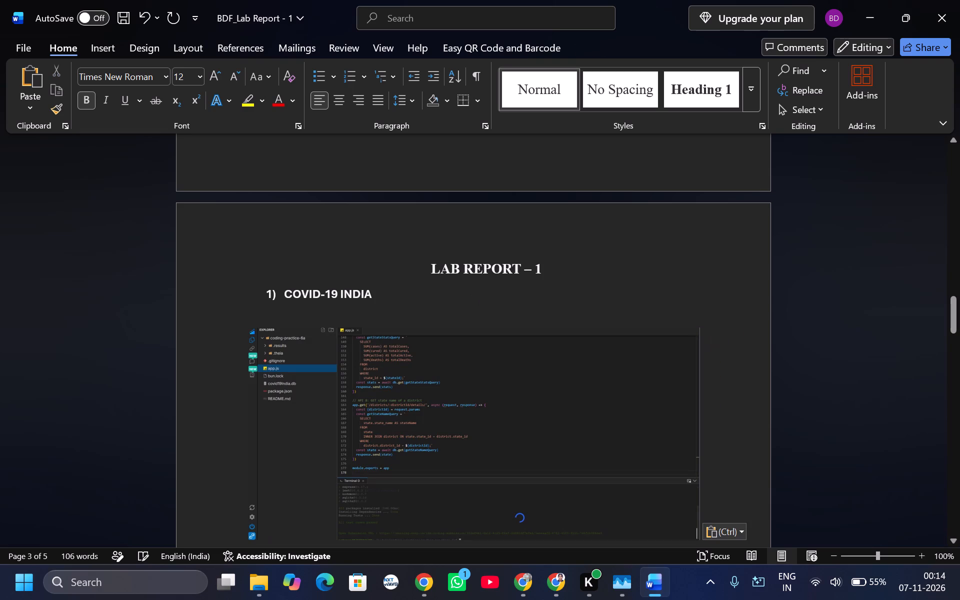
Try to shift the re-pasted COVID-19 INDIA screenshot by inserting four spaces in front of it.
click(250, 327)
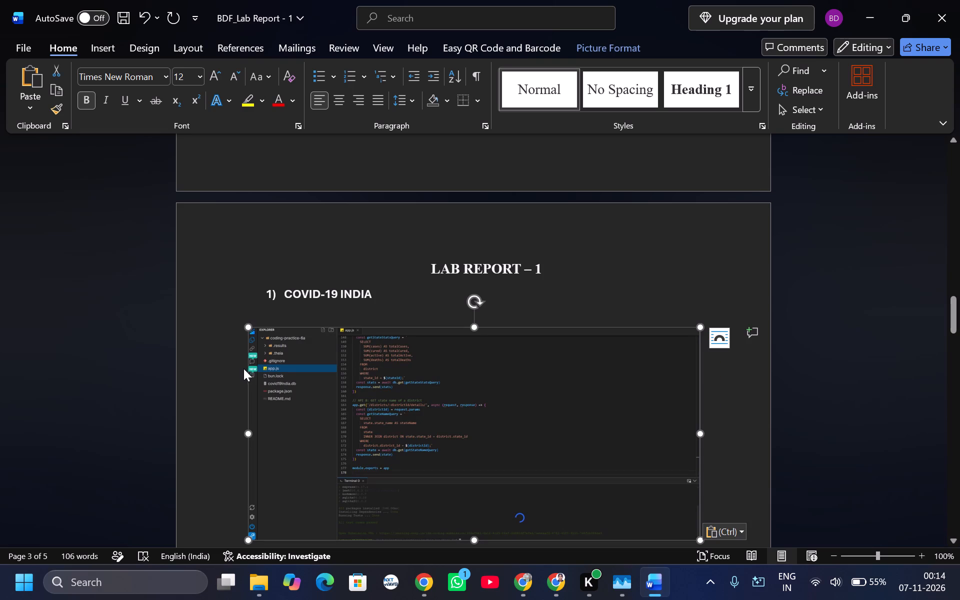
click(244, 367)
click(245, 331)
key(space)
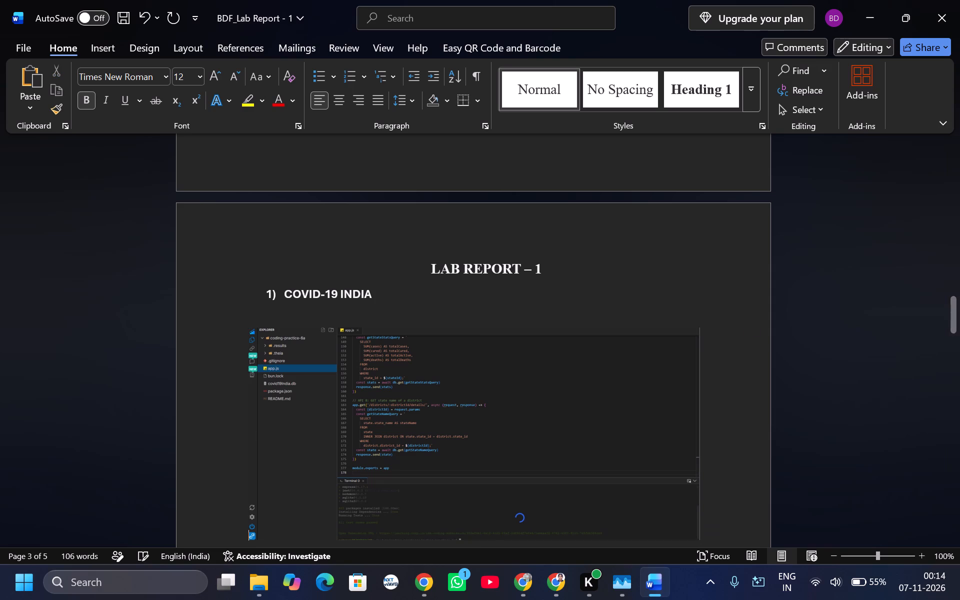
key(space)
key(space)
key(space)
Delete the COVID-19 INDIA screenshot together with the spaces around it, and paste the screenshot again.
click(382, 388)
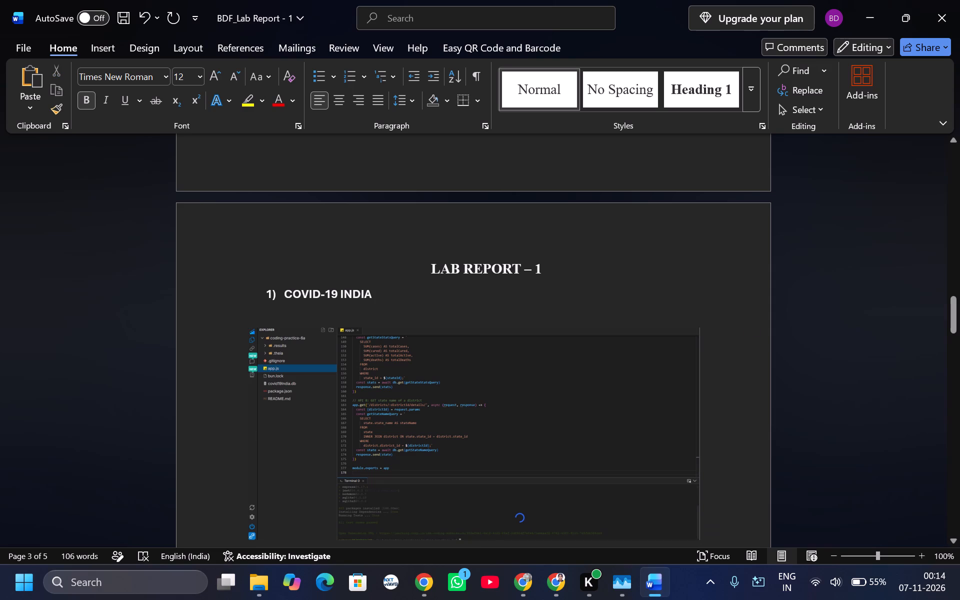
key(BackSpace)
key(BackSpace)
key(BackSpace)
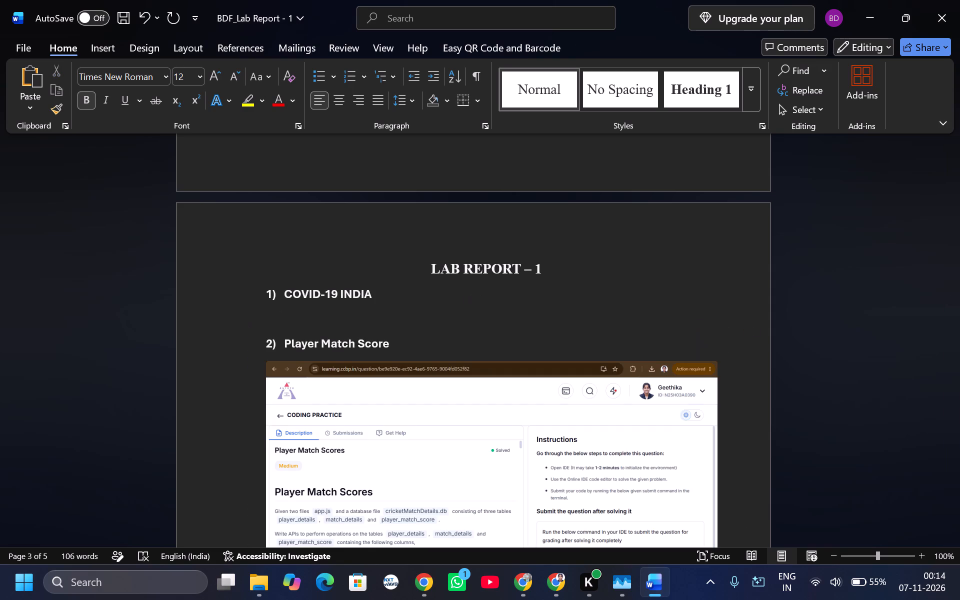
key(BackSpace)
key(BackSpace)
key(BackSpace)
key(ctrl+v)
Delete the COVID-19 INDIA screenshot and the empty paragraph left between that heading and Player Match Score.
scroll(382, 388, right, 1)
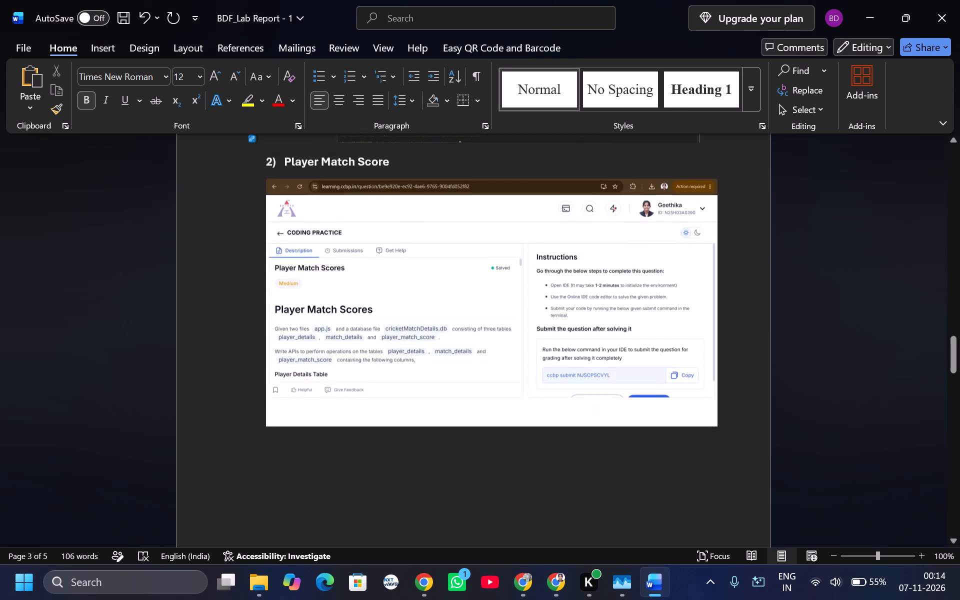
scroll(382, 388, right, 1)
key(BackSpace)
key(BackSpace)
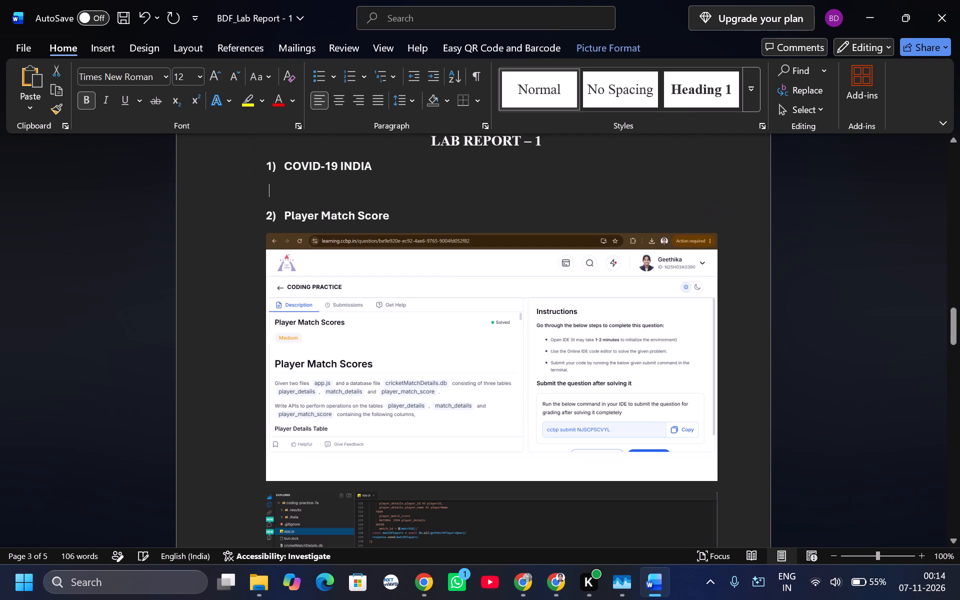
key(BackSpace)
key(BackSpace)
key(BackSpace)
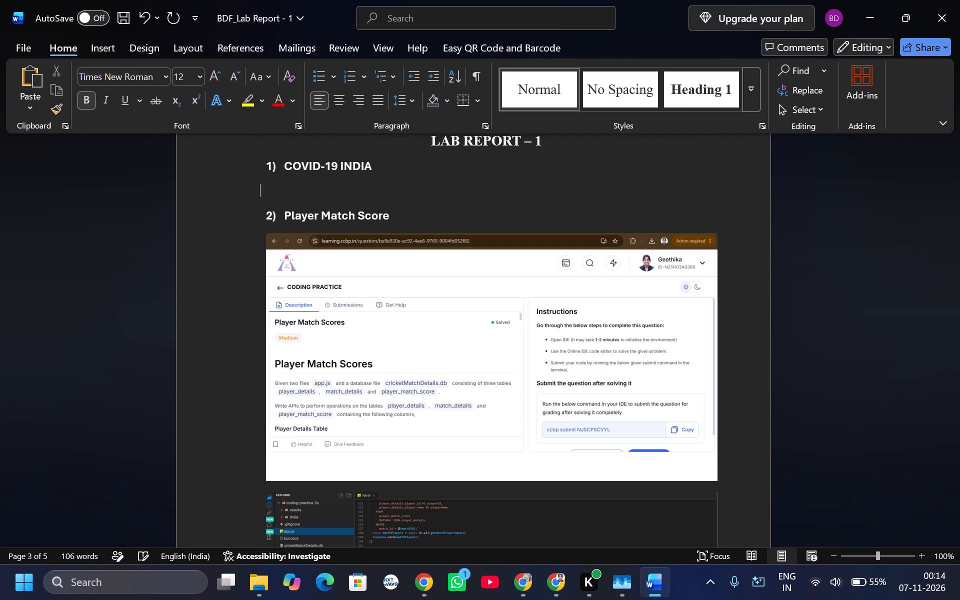
key(BackSpace)
key(BackSpace)
key(BackSpace)
key(BackSpace)
key(BackSpace)
key(BackSpace)
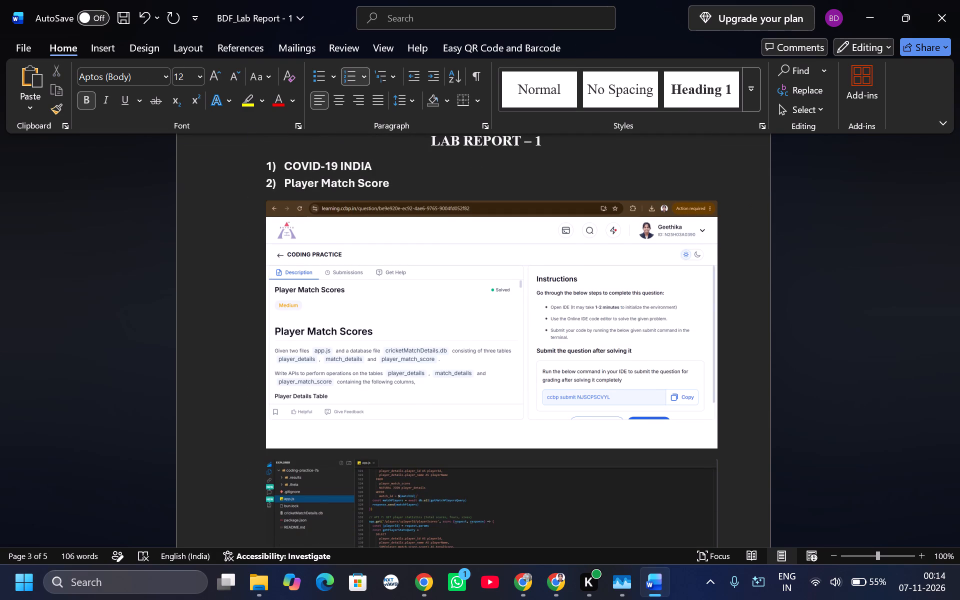
Add an unnumbered line below the COVID-19 INDIA heading and paste the code editor screenshot there.
key(Return)
key(BackSpace)
key(ctrl+v)
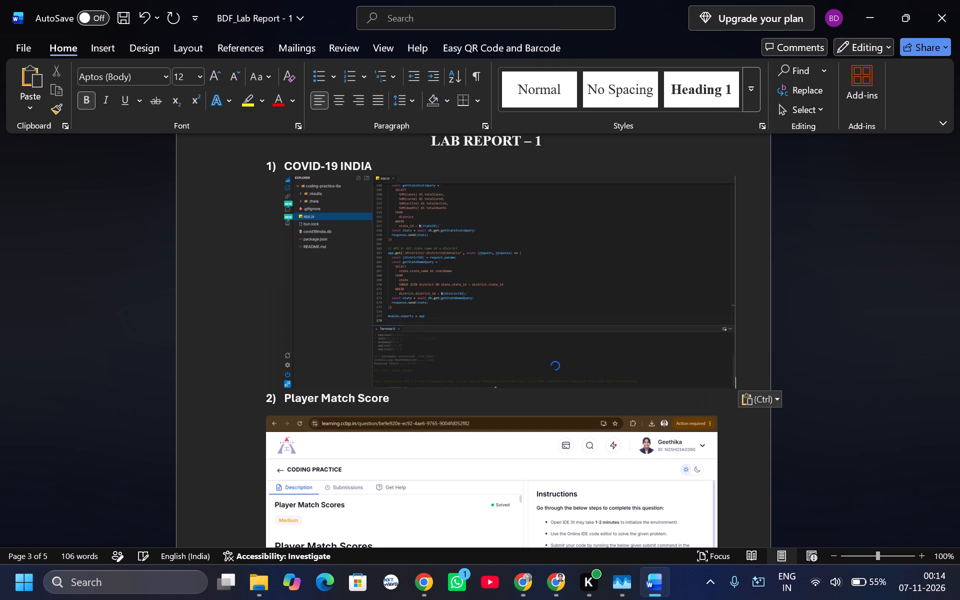
Remove the list indent from the COVID-19 INDIA screenshot's paragraph, aligning the picture like the Player Match Score ones.
click(284, 314)
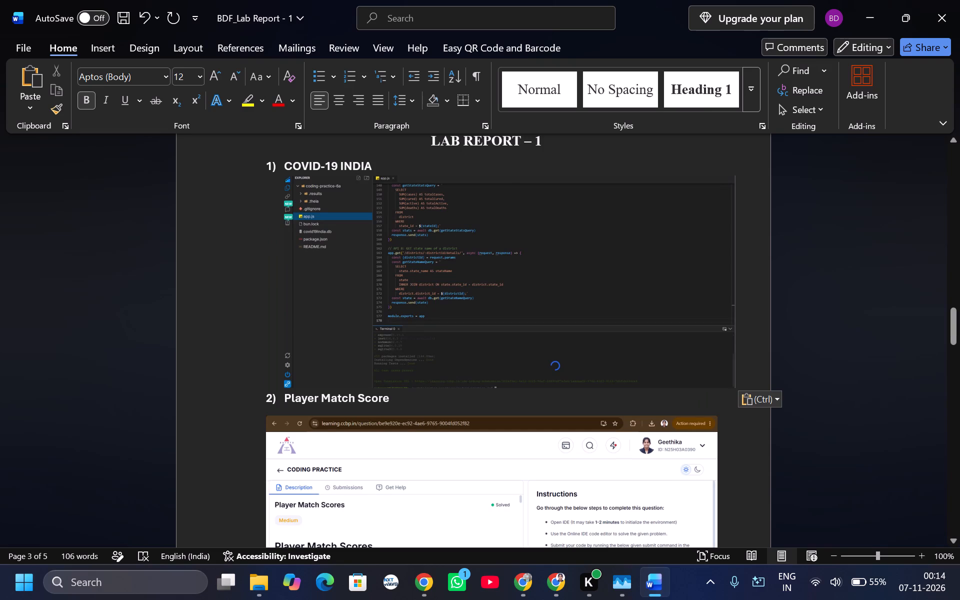
scroll(437, 263, up, 1)
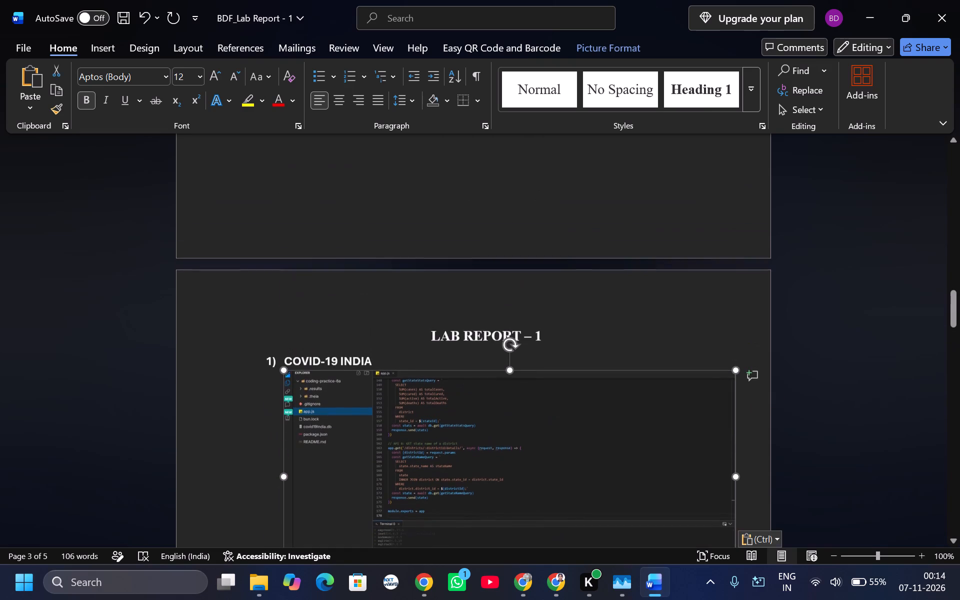
click(408, 355)
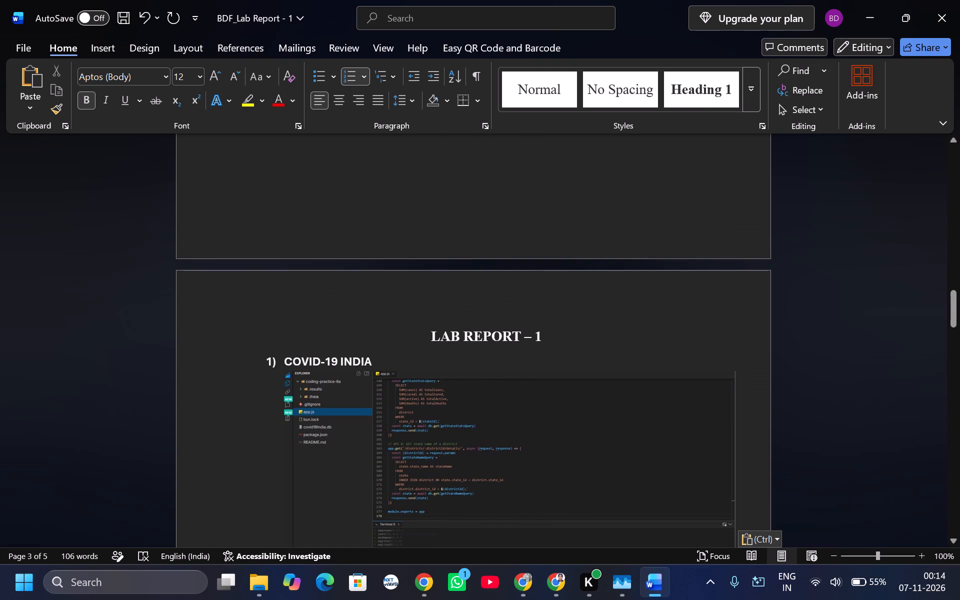
click(268, 393)
click(268, 393)
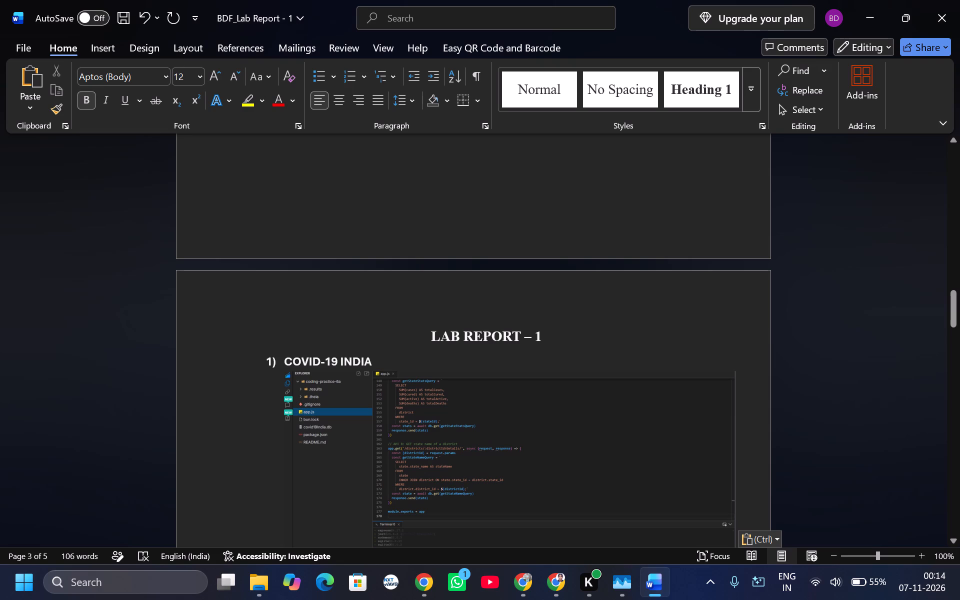
click(272, 389)
key(BackSpace)
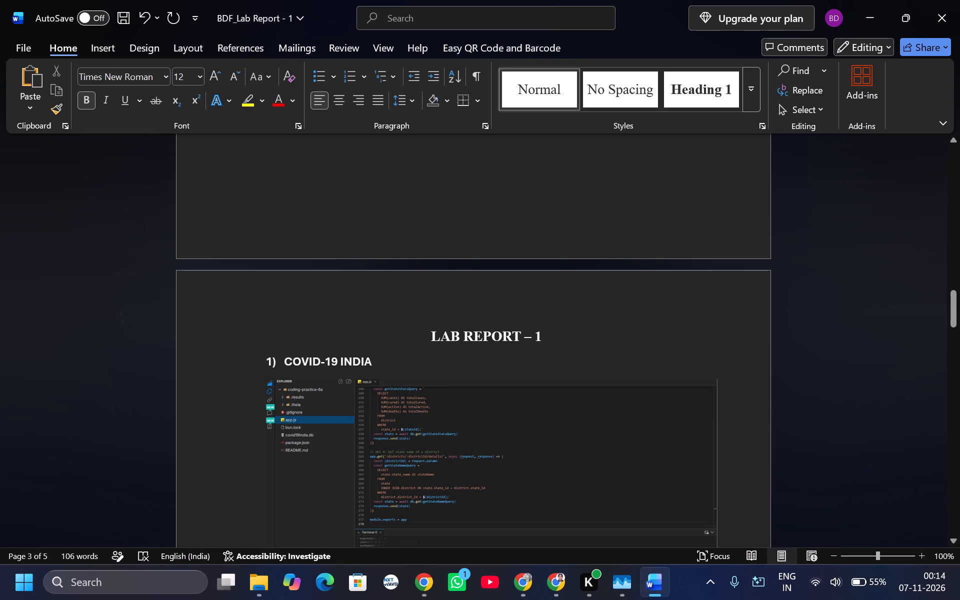
Insert an empty unnumbered line between the COVID-19 INDIA heading and its screenshot.
click(398, 357)
key(Return)
key(BackSpace)
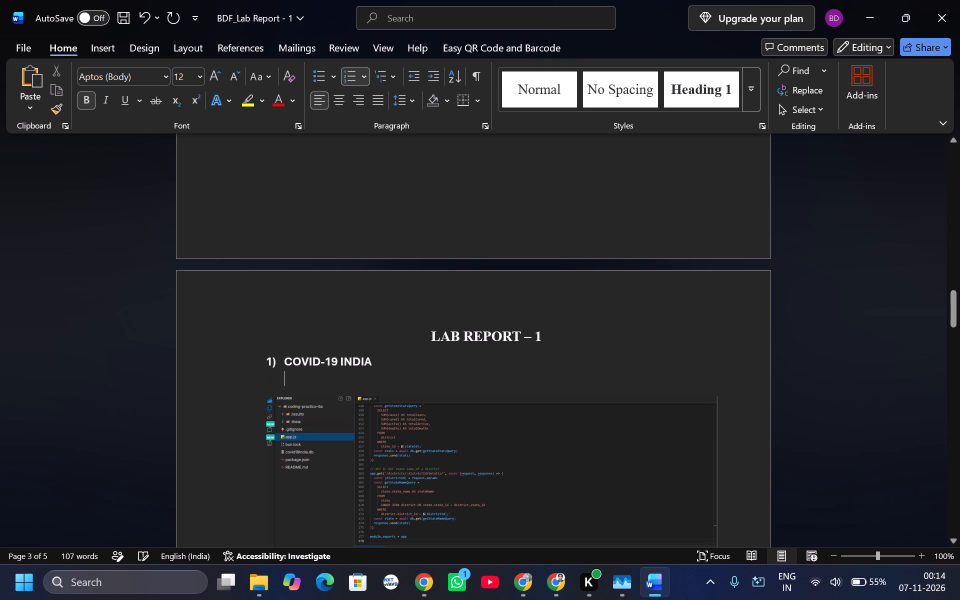
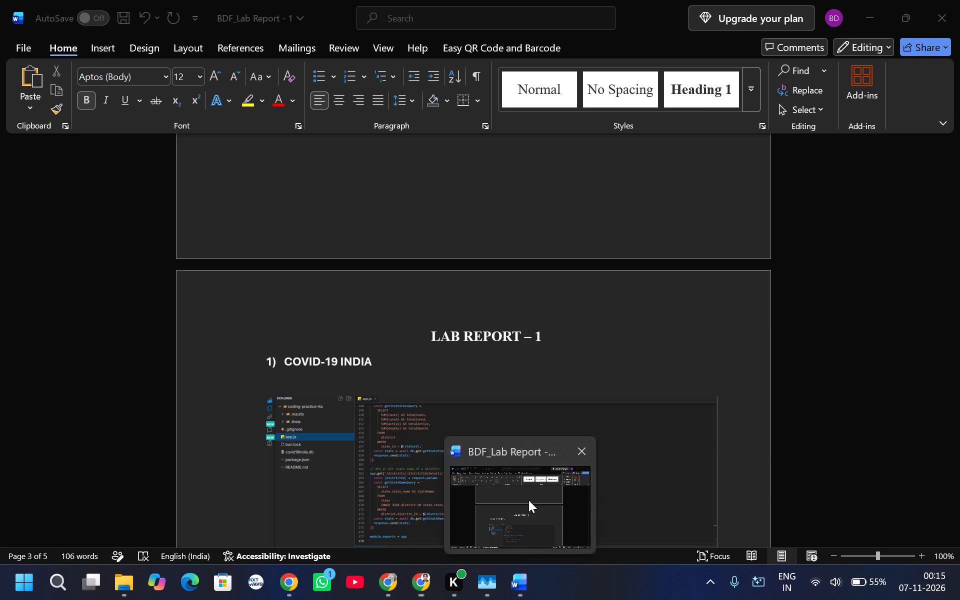
Paste the Covid-19 India question page screenshot directly below the COVID-19 INDIA heading and remove its list indent.
key(ctrl+v)
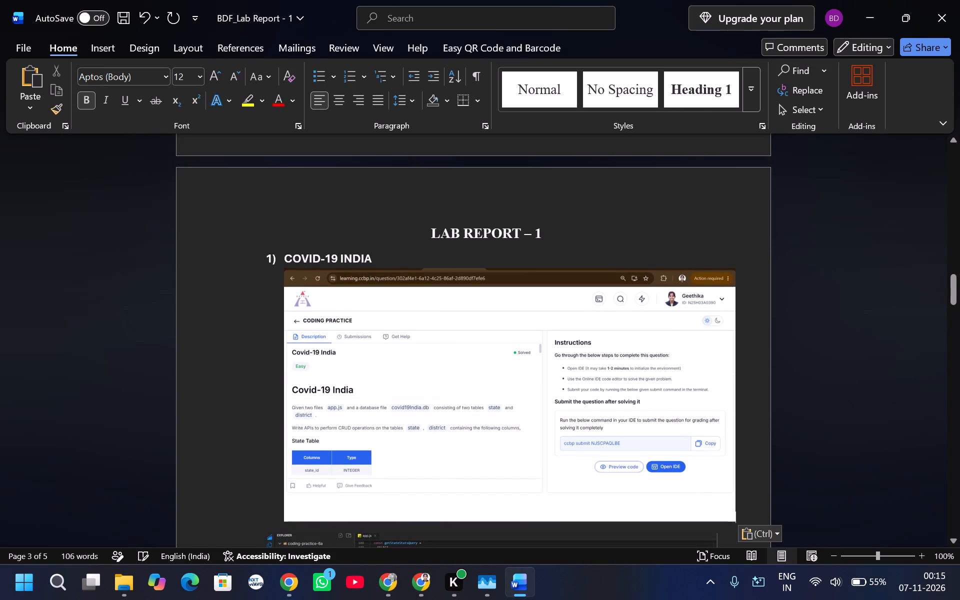
click(276, 276)
key(BackSpace)
Review how the screenshots are laid out under the COVID-19 INDIA, Player Match Score and Todo Application headings.
scroll(467, 360, down, 1)
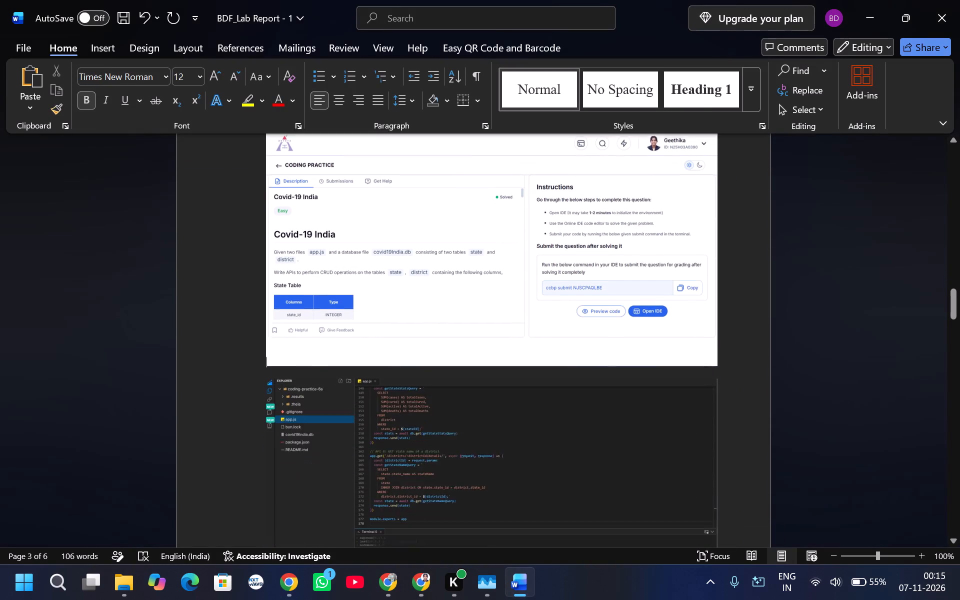
scroll(467, 360, down, 3)
scroll(467, 360, up, 1)
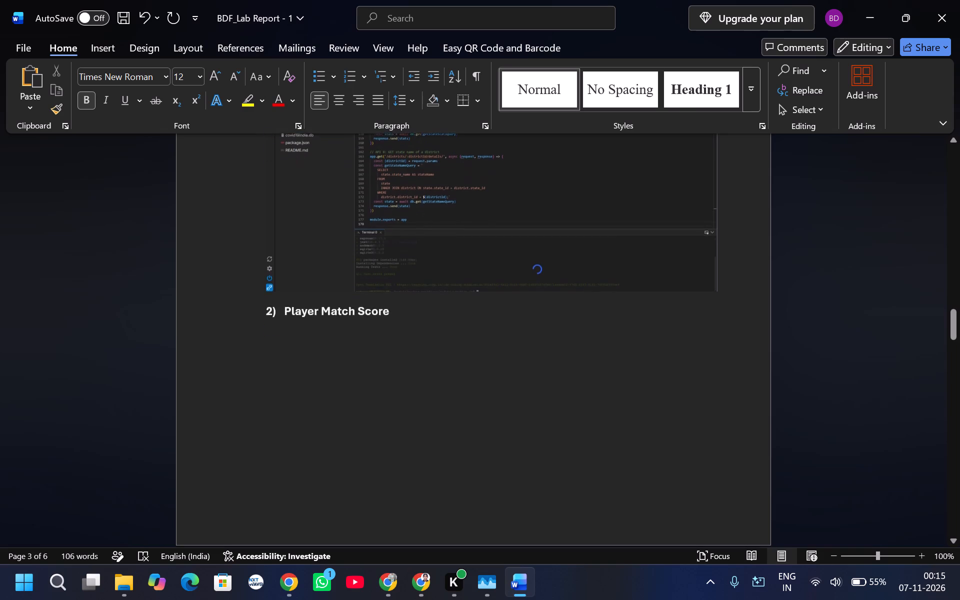
scroll(467, 360, up, 1)
scroll(467, 360, down, 8)
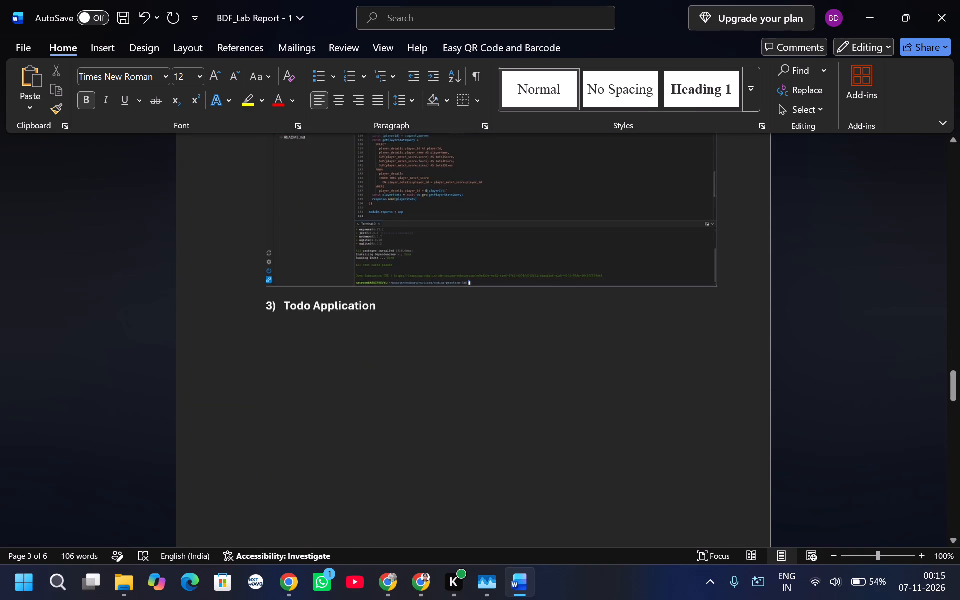
scroll(467, 360, up, 5)
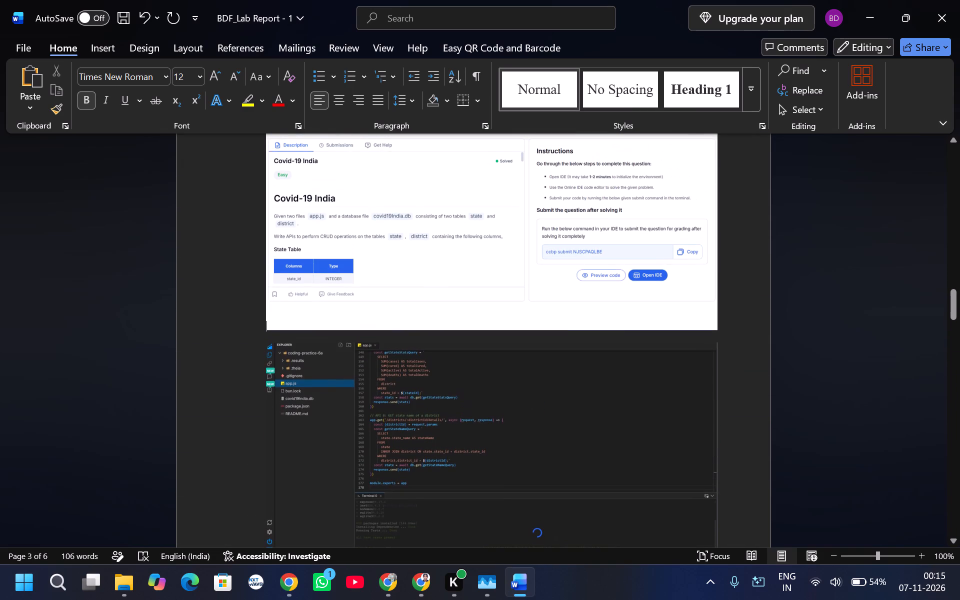
scroll(467, 360, down, 1)
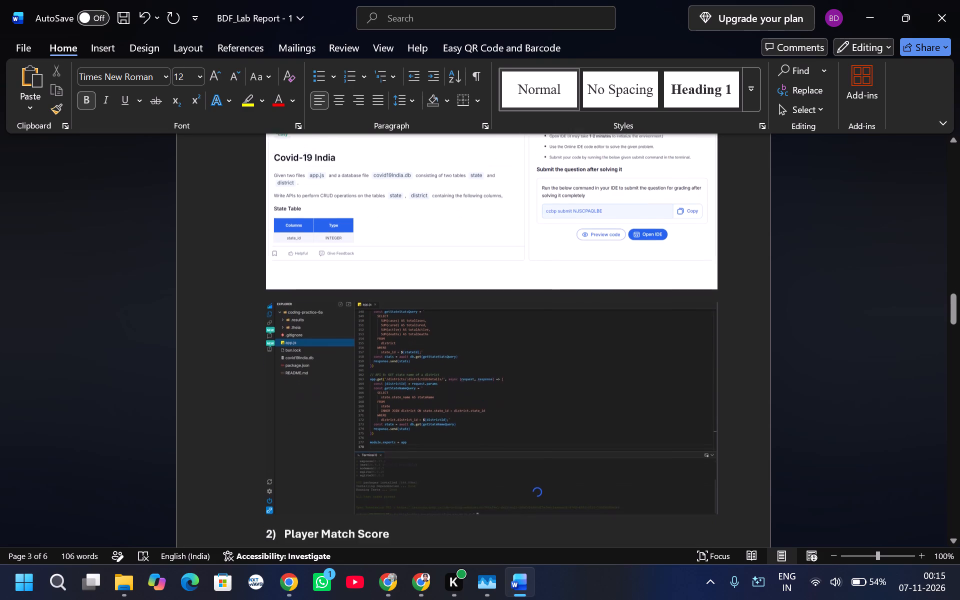
scroll(467, 360, down, 1)
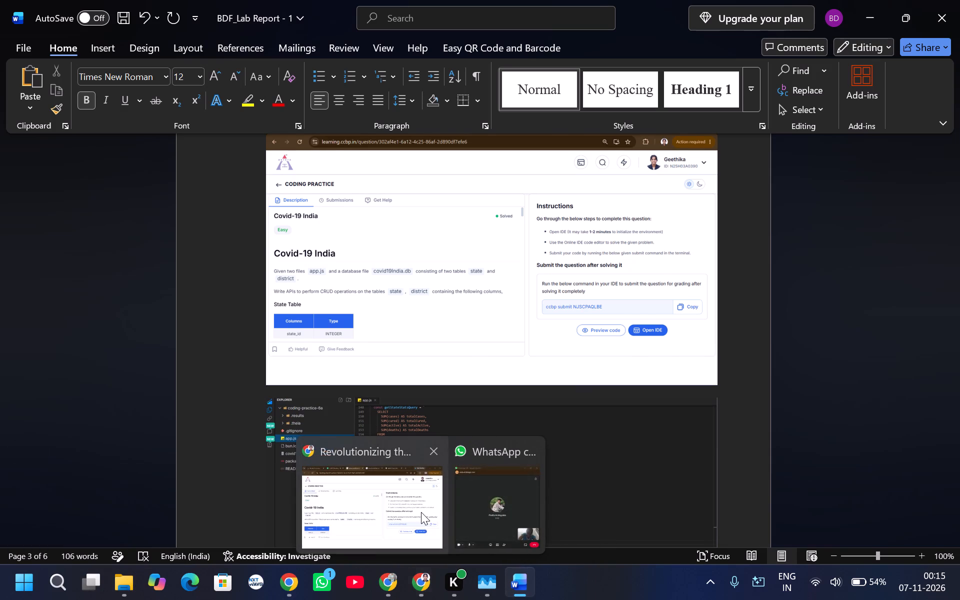
Switch to Chrome, open the Covid-19 India question's code preview and capture a screenshot of its app.js page.
click(421, 512)
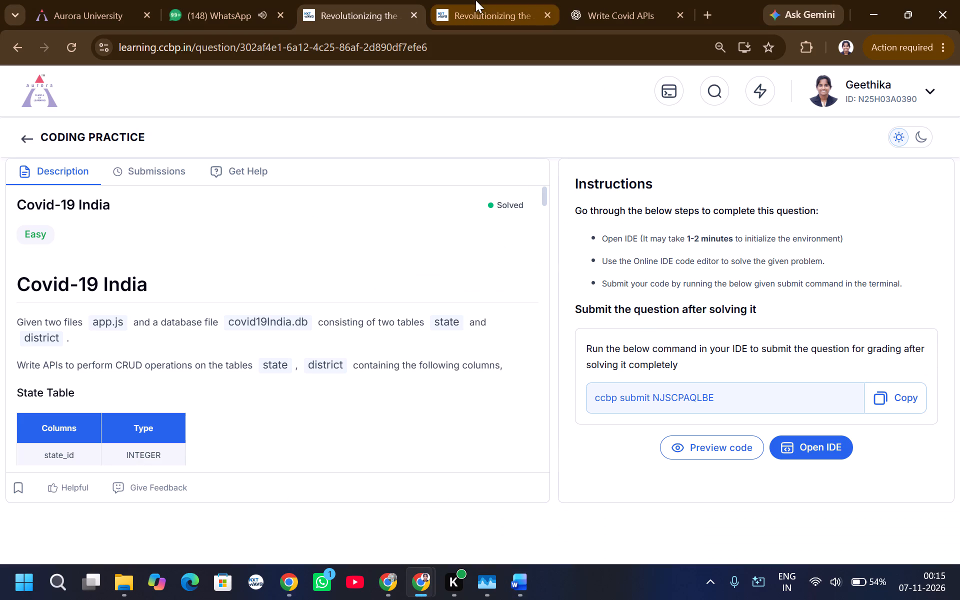
click(811, 441)
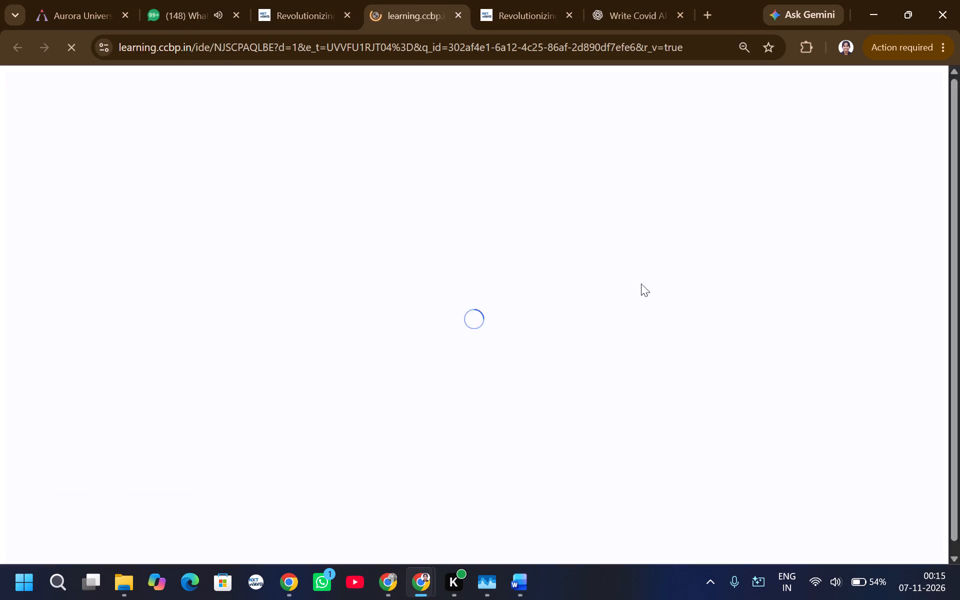
click(459, 18)
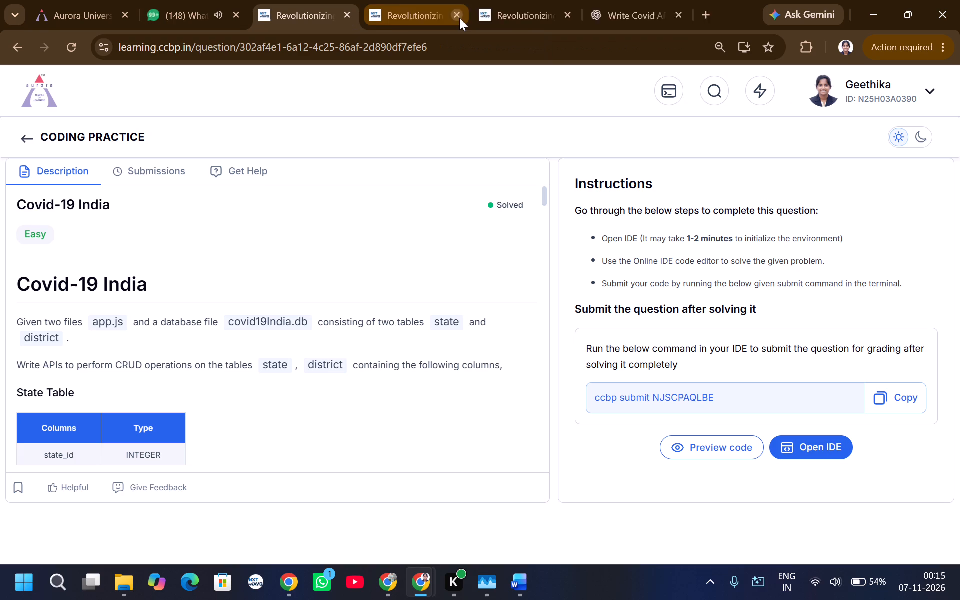
click(459, 18)
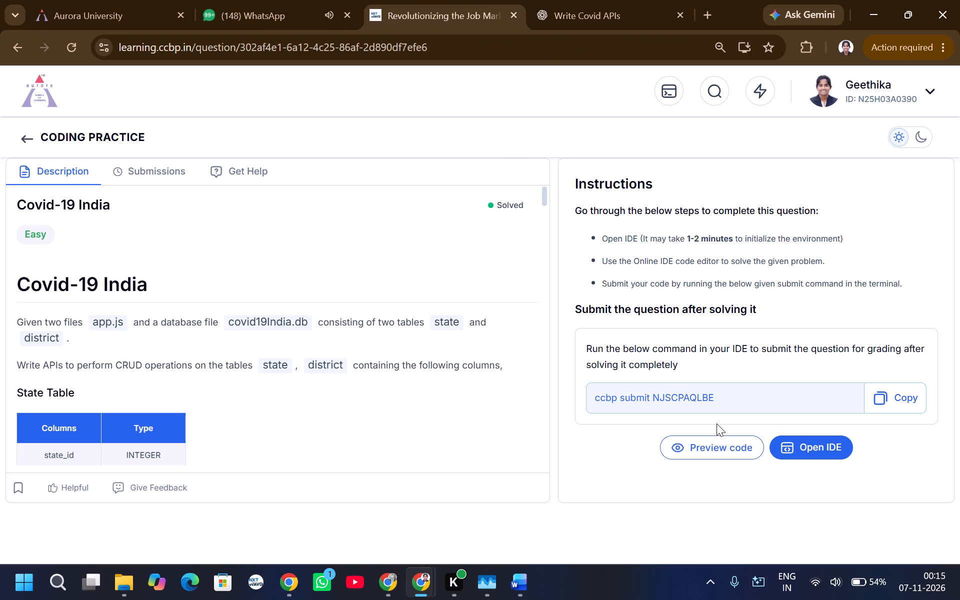
click(709, 444)
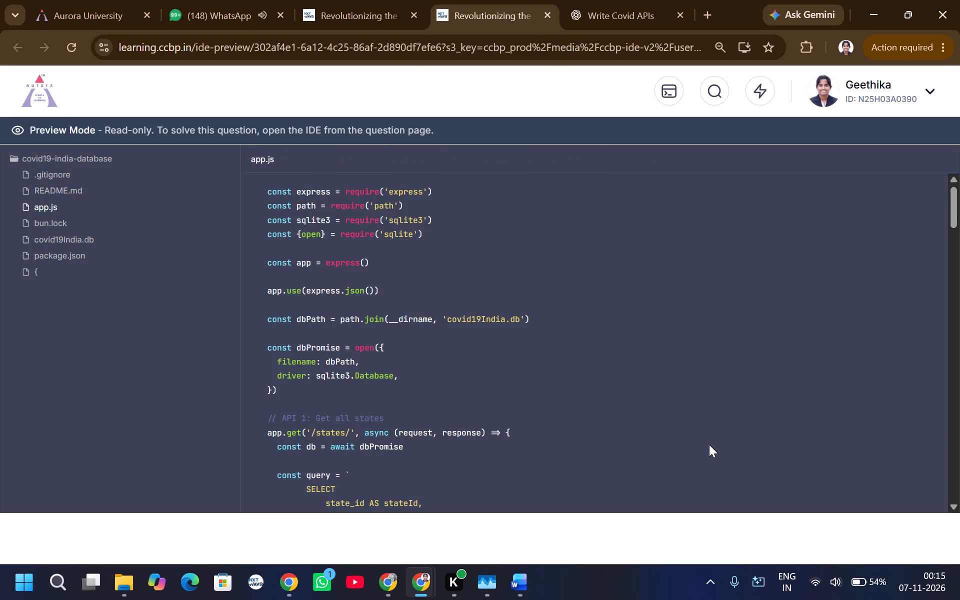
key(shift+super+s)
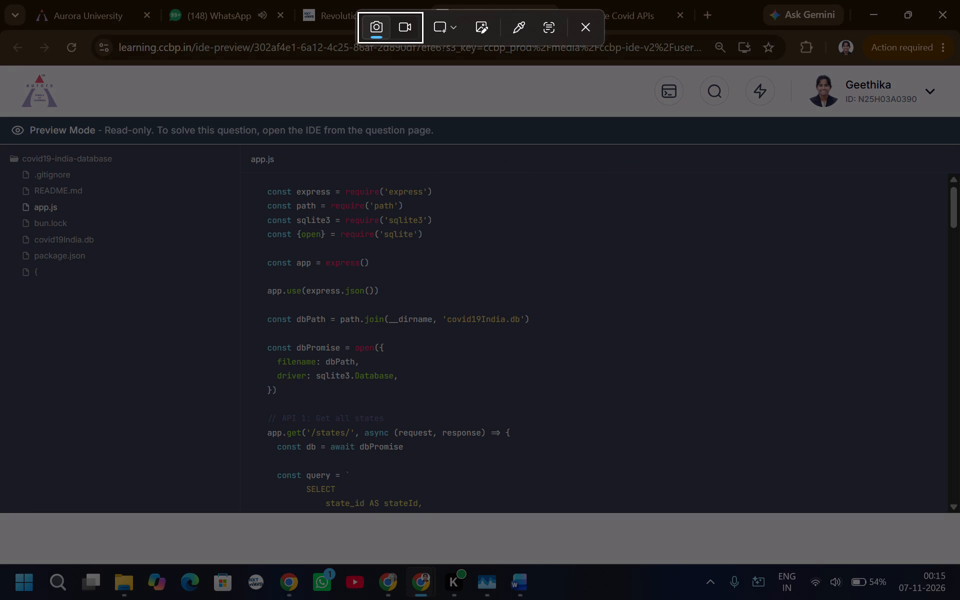
drag(0, 21, 952, 540)
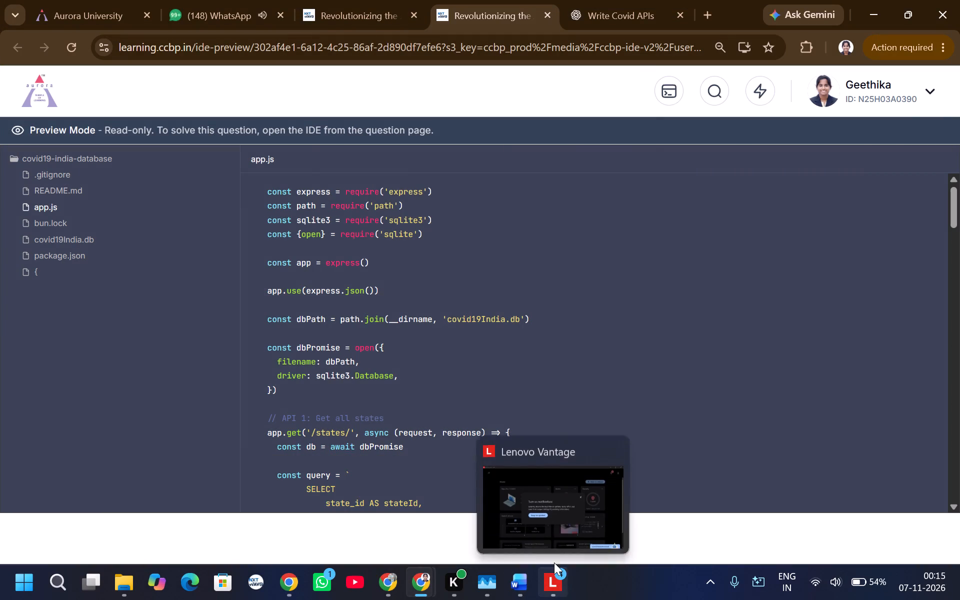
click(618, 446)
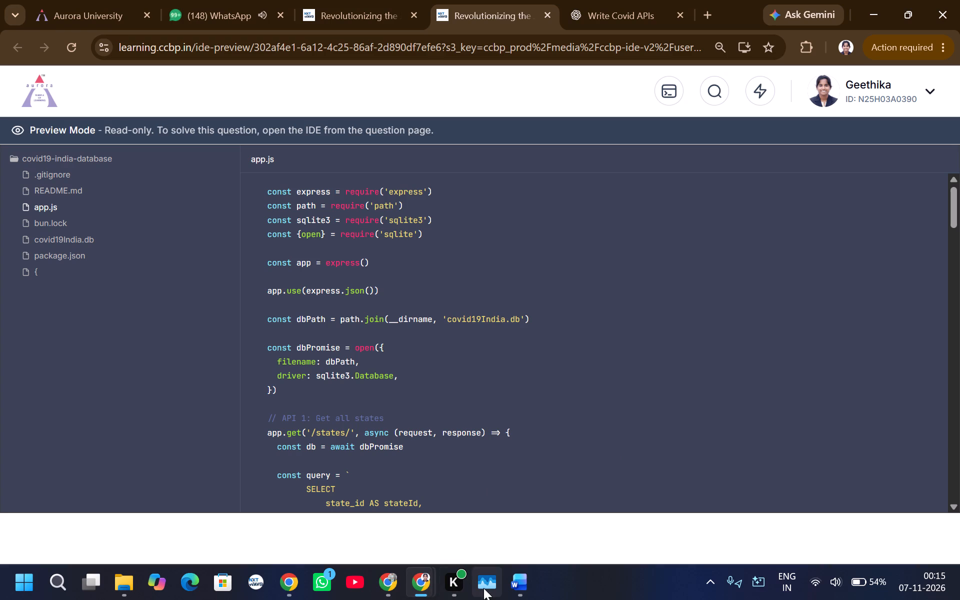
Back in Word, paste the code preview screenshot on a new line below the COVID-19 INDIA code editor screenshot.
click(520, 515)
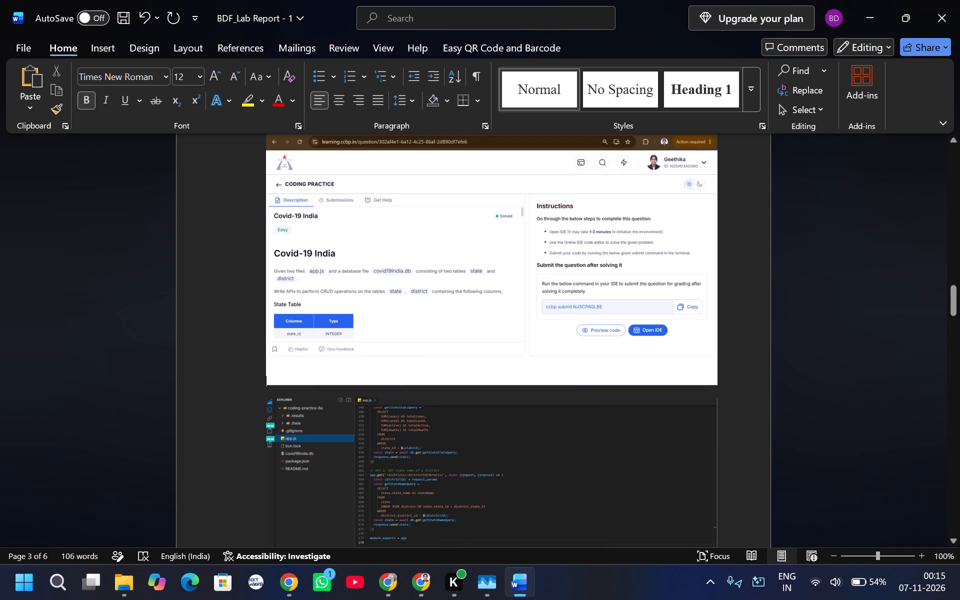
scroll(680, 449, down, 2)
click(732, 403)
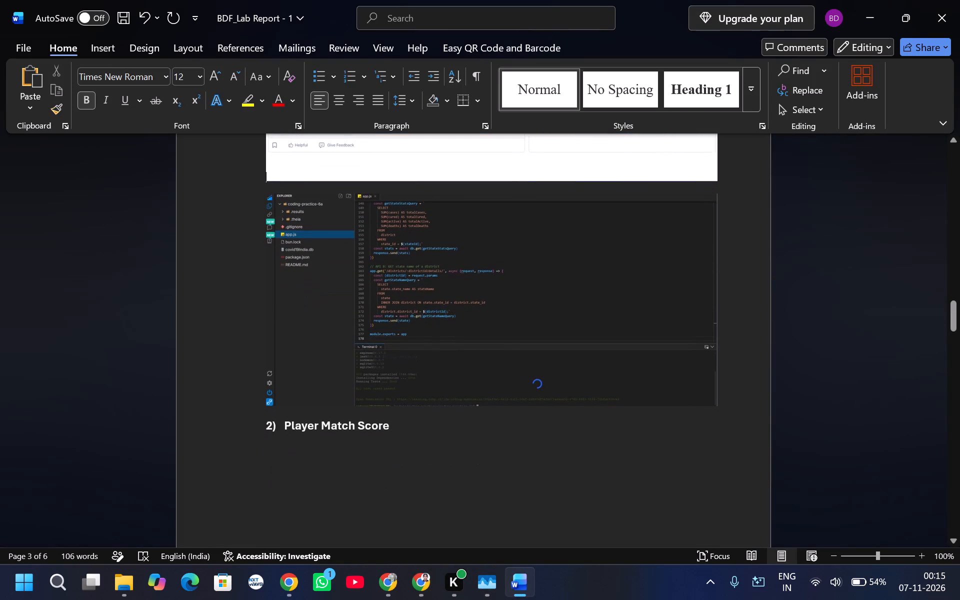
key(Return)
key(ctrl+v)
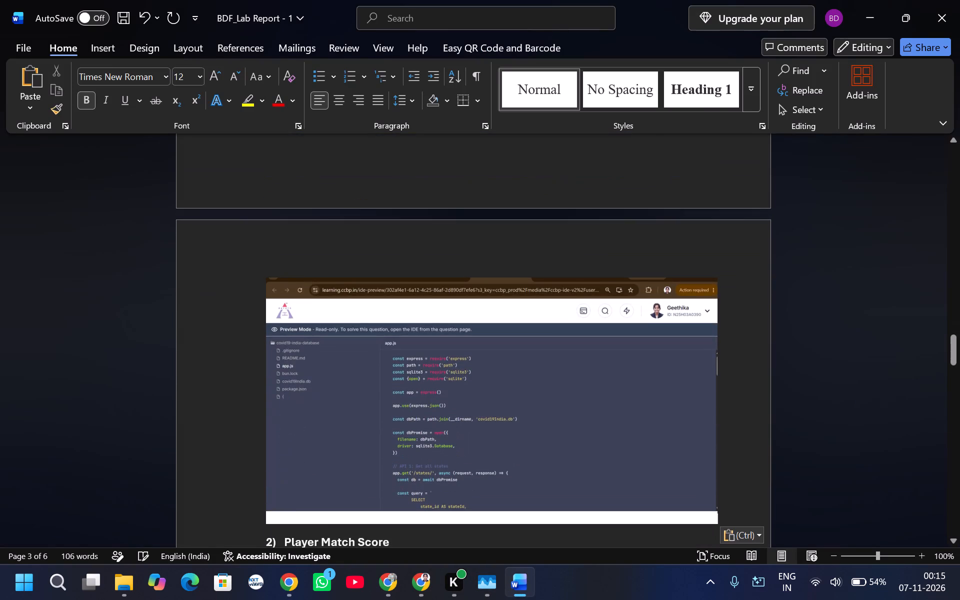
Add an empty line below the Player Match Score code editor screenshot, above the Todo Application heading.
scroll(732, 403, down, 4)
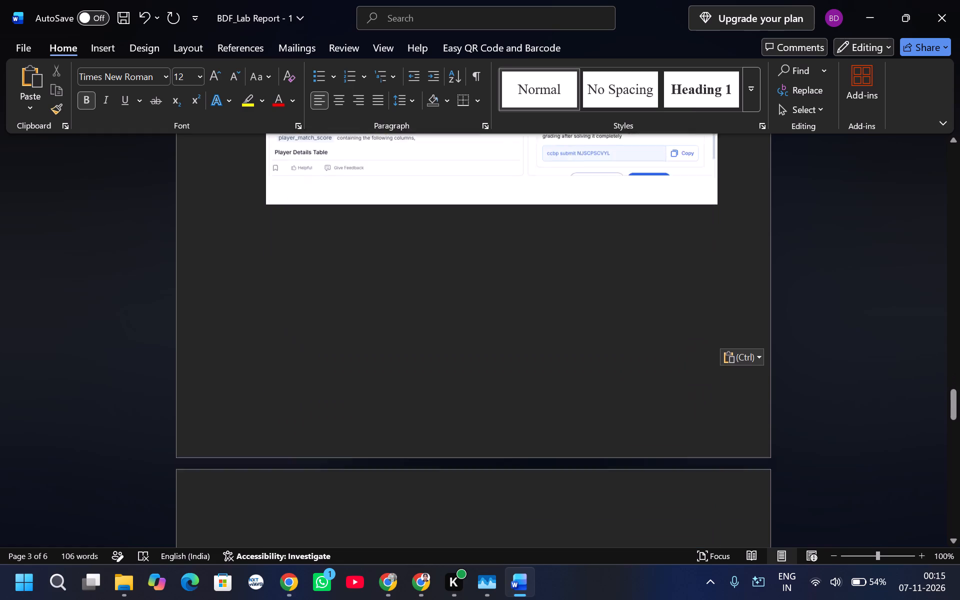
scroll(732, 403, down, 2)
click(725, 419)
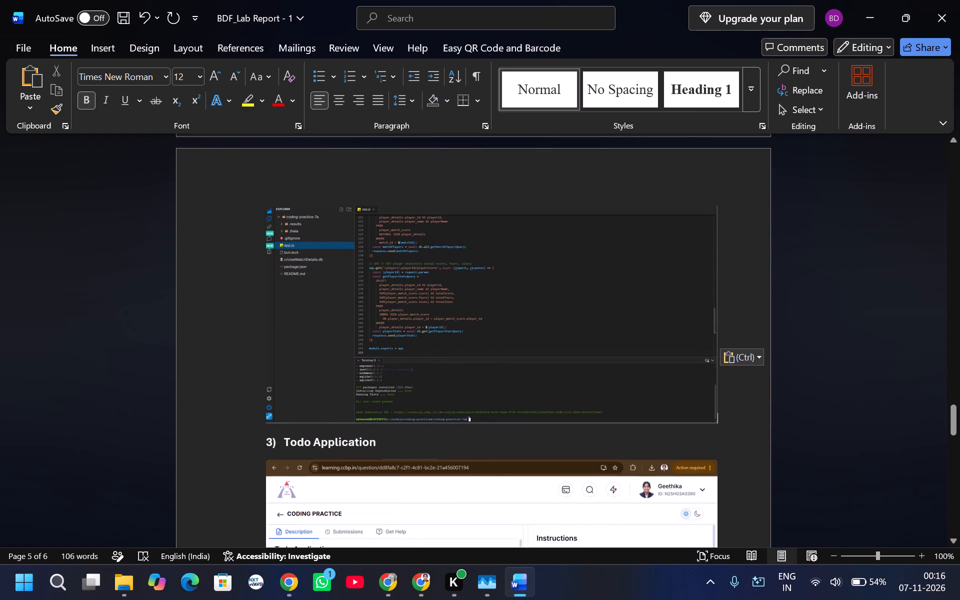
key(Return)
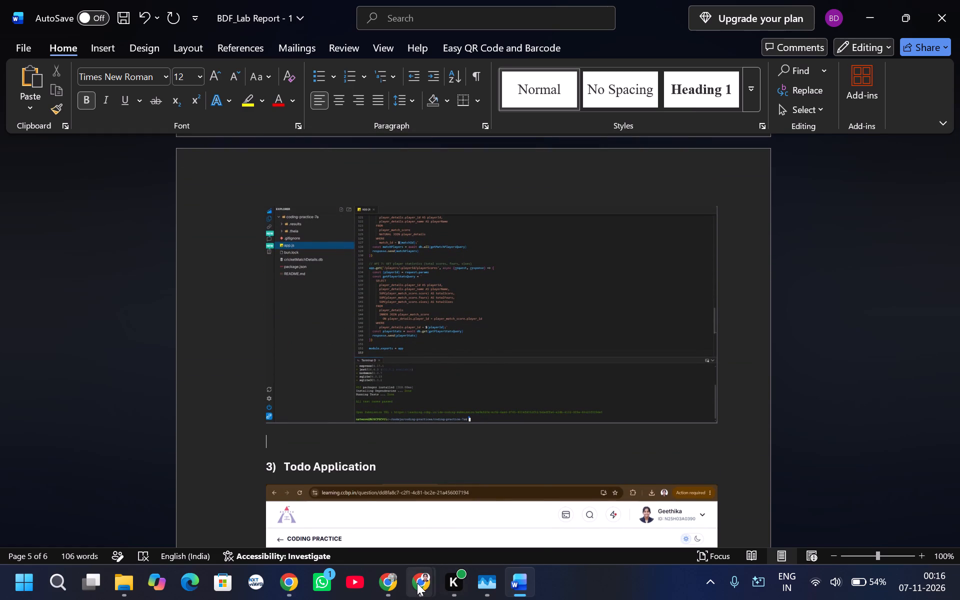
Switch to Chrome, open the Player Match Scores question's code preview and capture a screenshot of its app.js page.
click(417, 583)
click(364, 506)
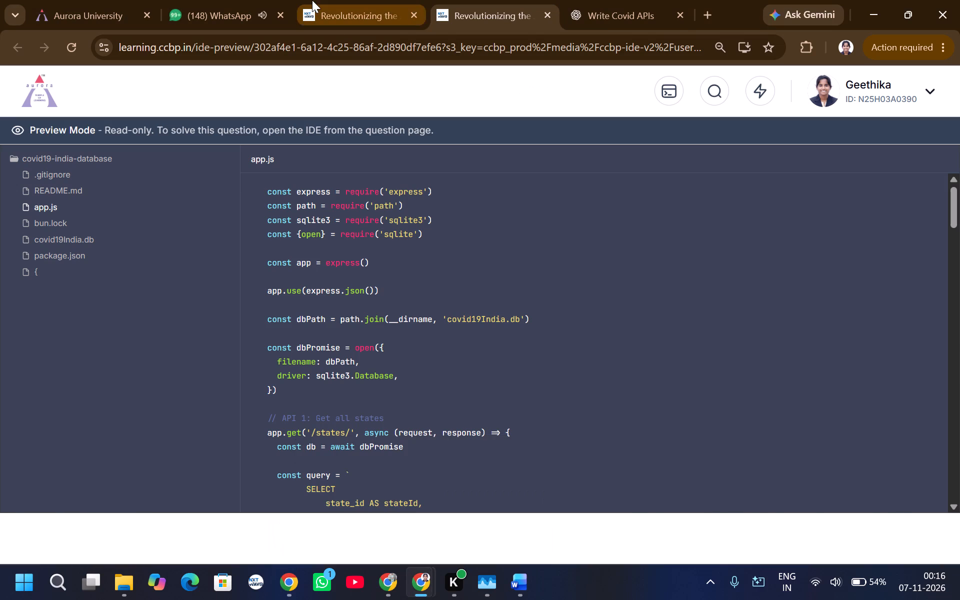
click(312, 0)
click(24, 138)
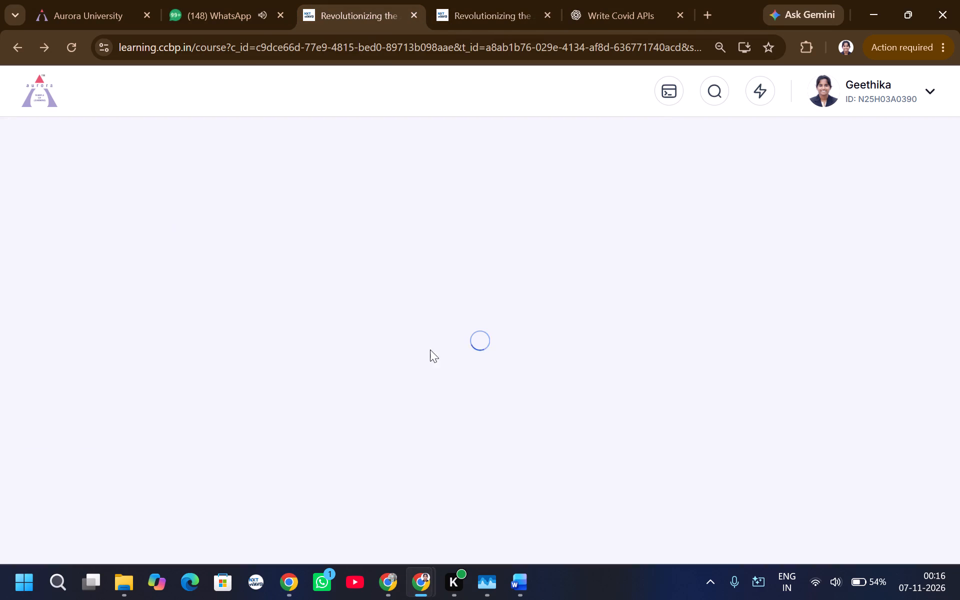
click(428, 298)
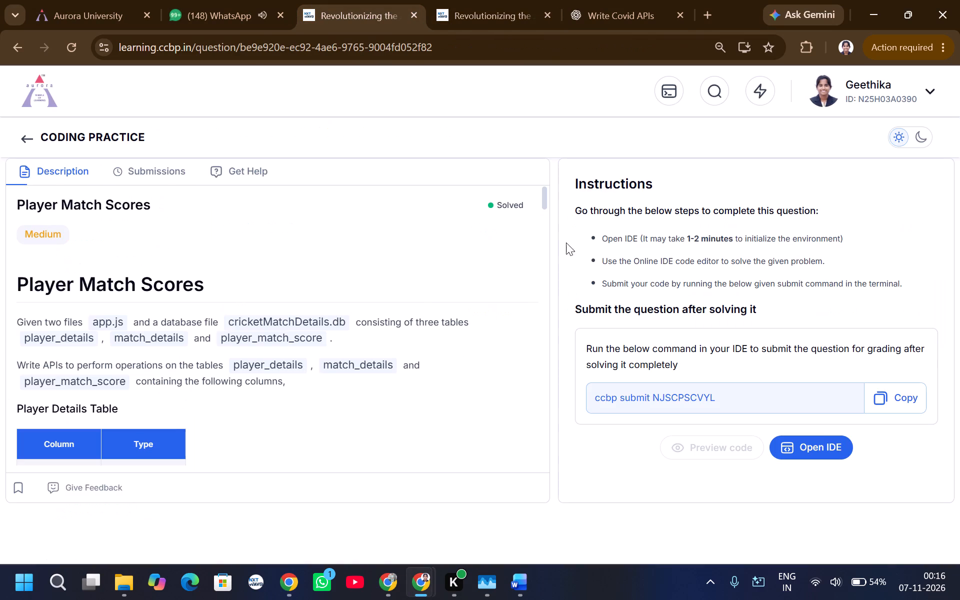
click(690, 444)
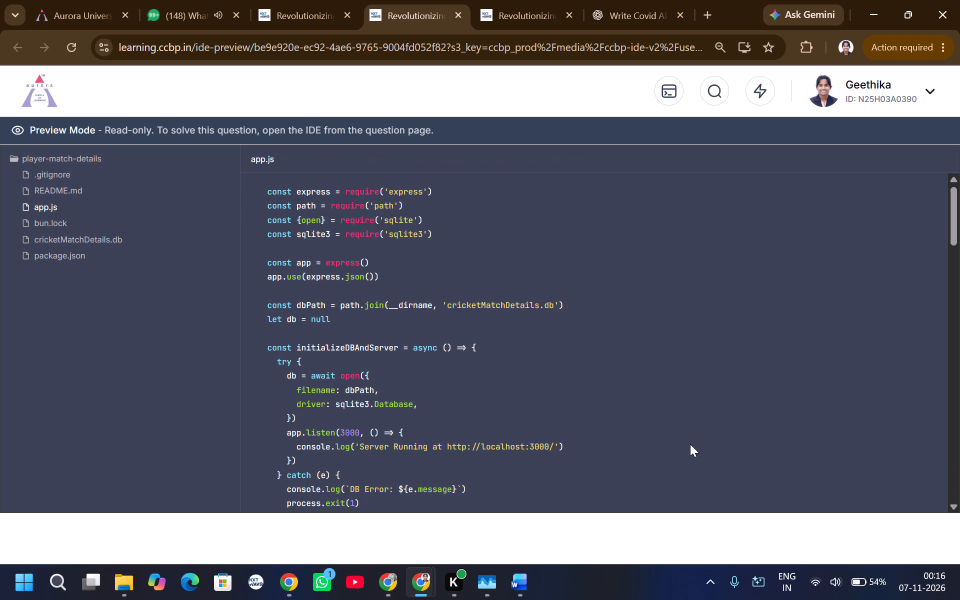
key(shift+super+s)
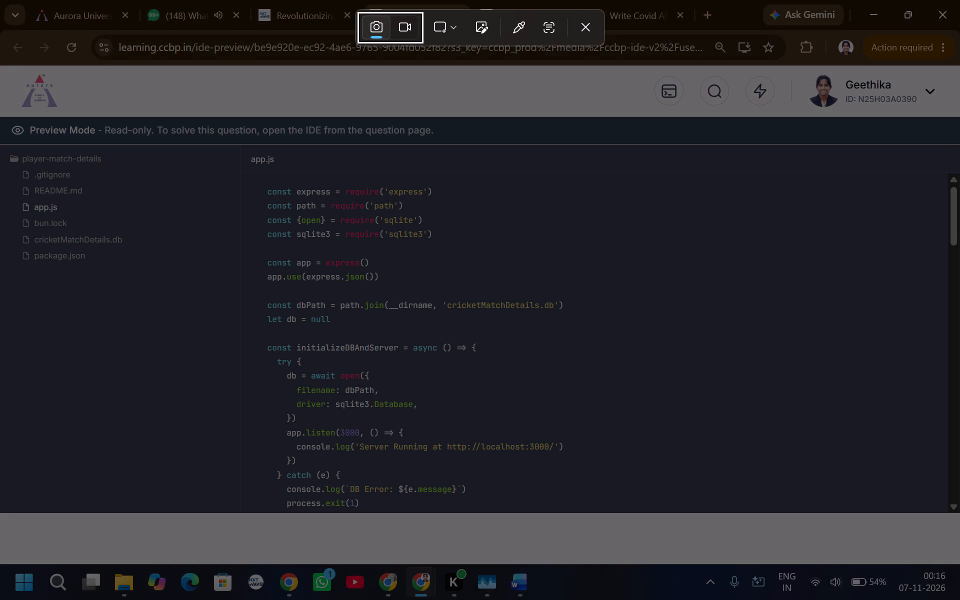
drag(0, 23, 959, 461)
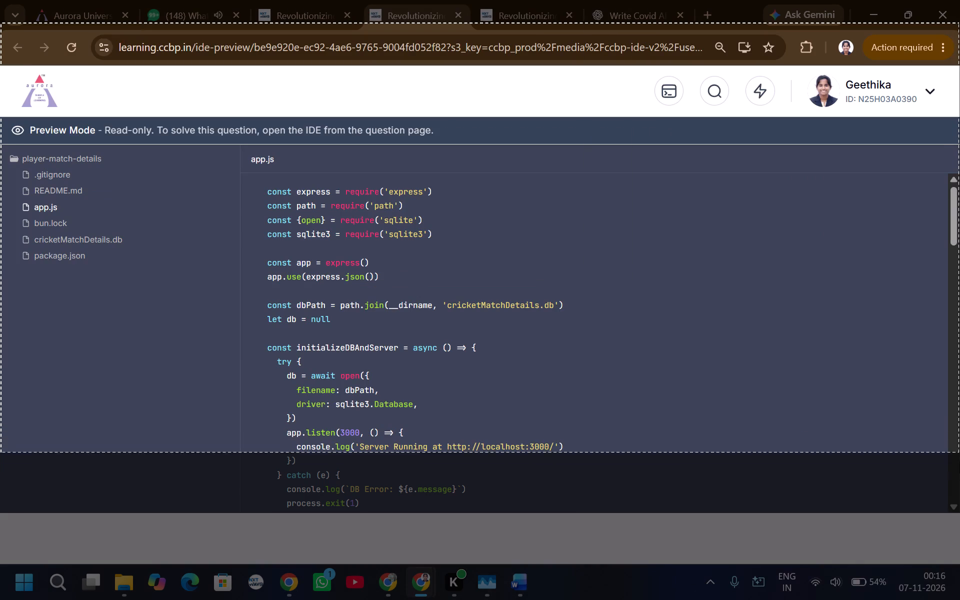
drag(959, 461, 959, 518)
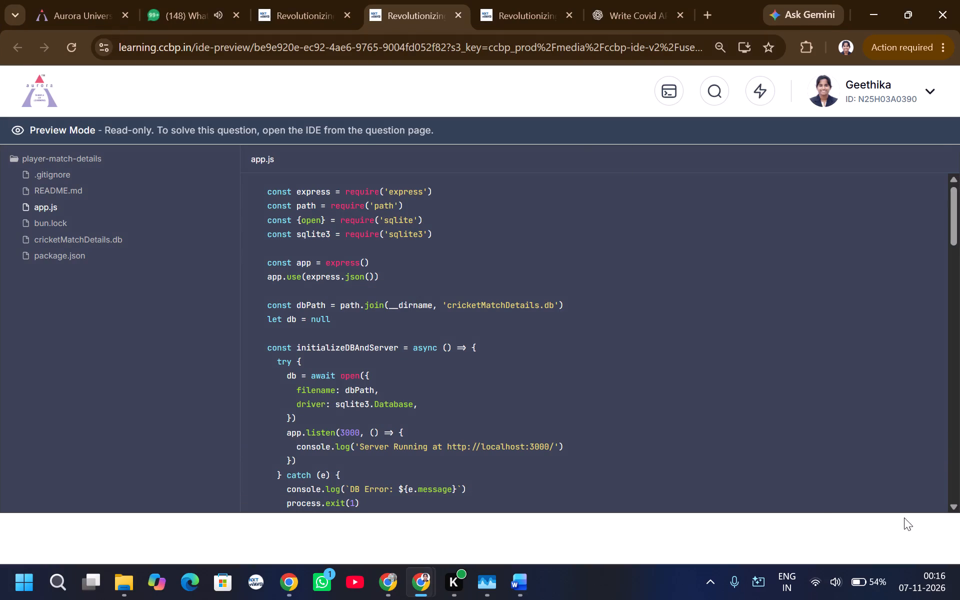
Switch to Word and paste the code preview screenshot on the empty line below the Player Match Score code editor screenshot.
click(540, 522)
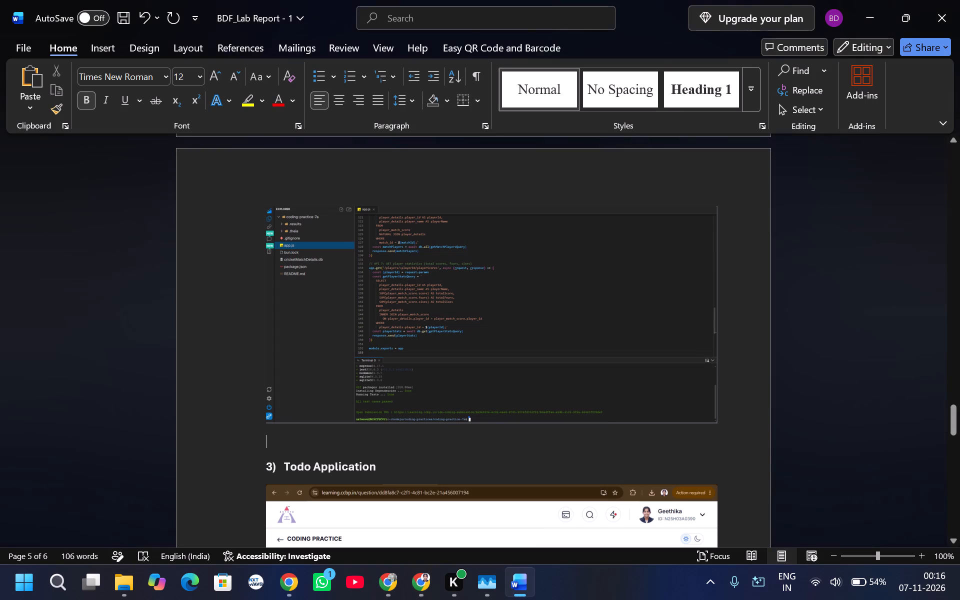
key(ctrl+v)
Delete the break before the Todo Application question screenshot so it sits directly under the Todo Application heading.
scroll(651, 458, down, 2)
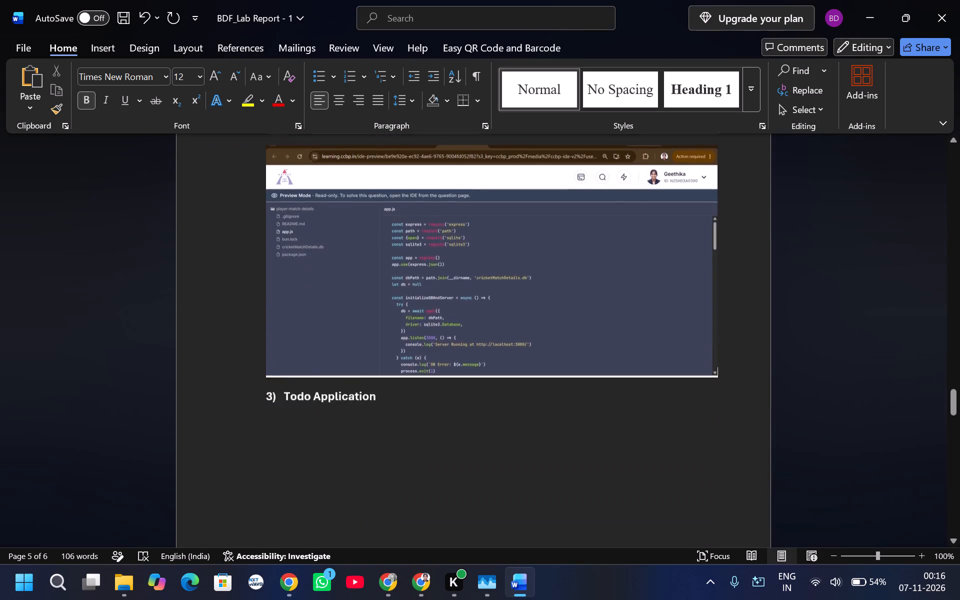
scroll(651, 458, down, 3)
scroll(651, 458, up, 2)
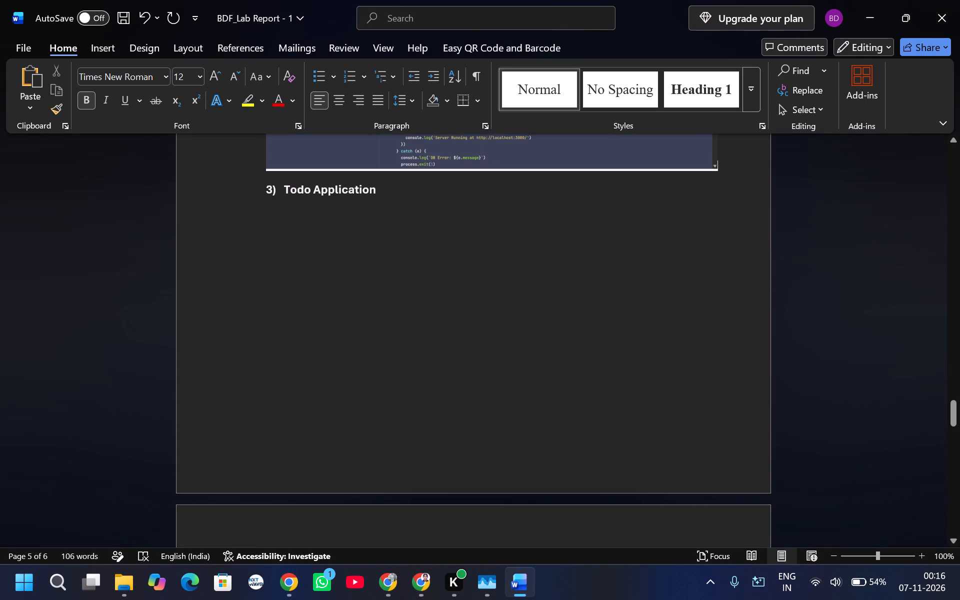
scroll(289, 464, down, 1)
click(270, 463)
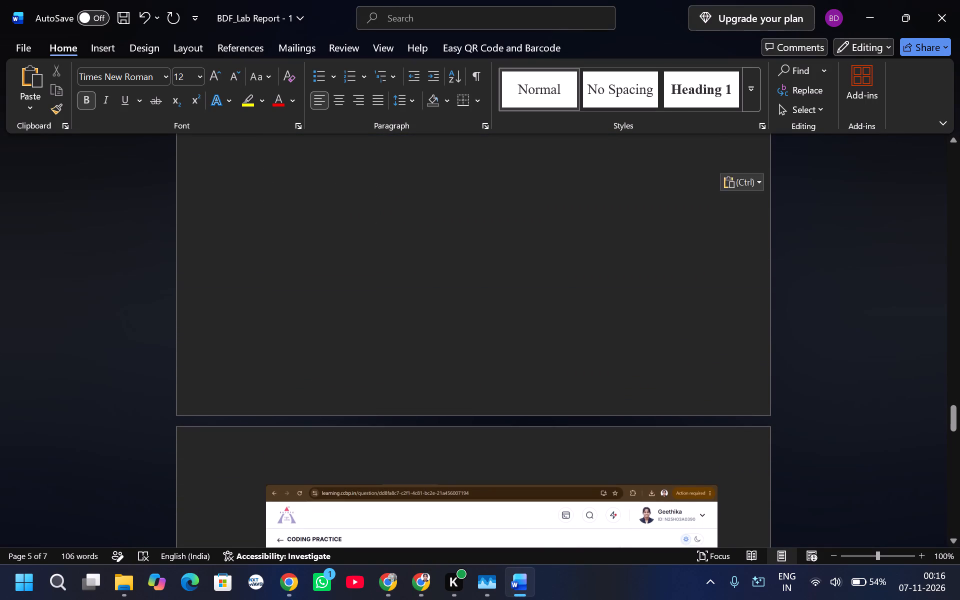
key(BackSpace)
key(BackSpace)
key(BackSpace)
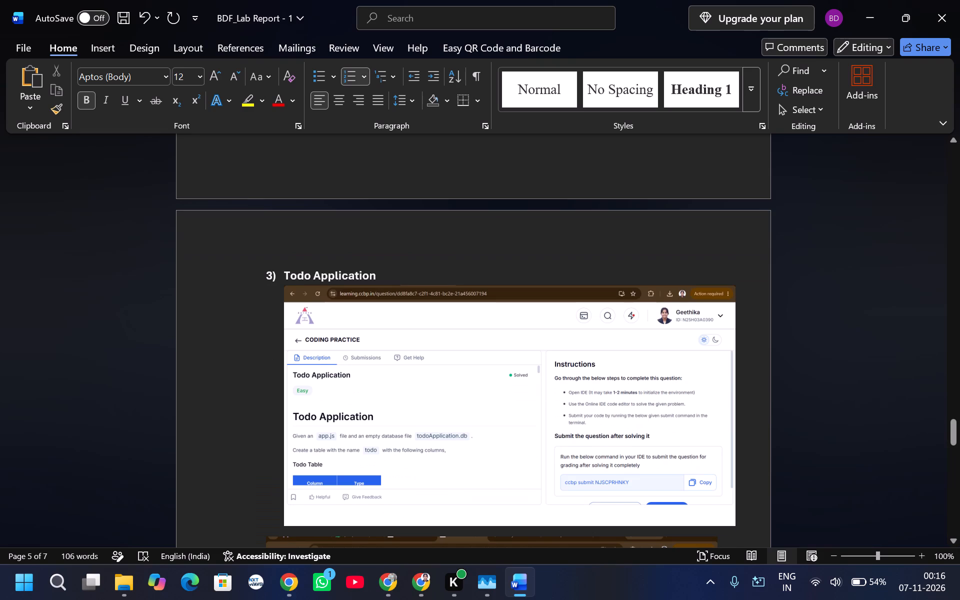
Review the placement of the screenshots in the COVID-19 INDIA, Player Match Score and Todo Application sections.
scroll(270, 463, up, 7)
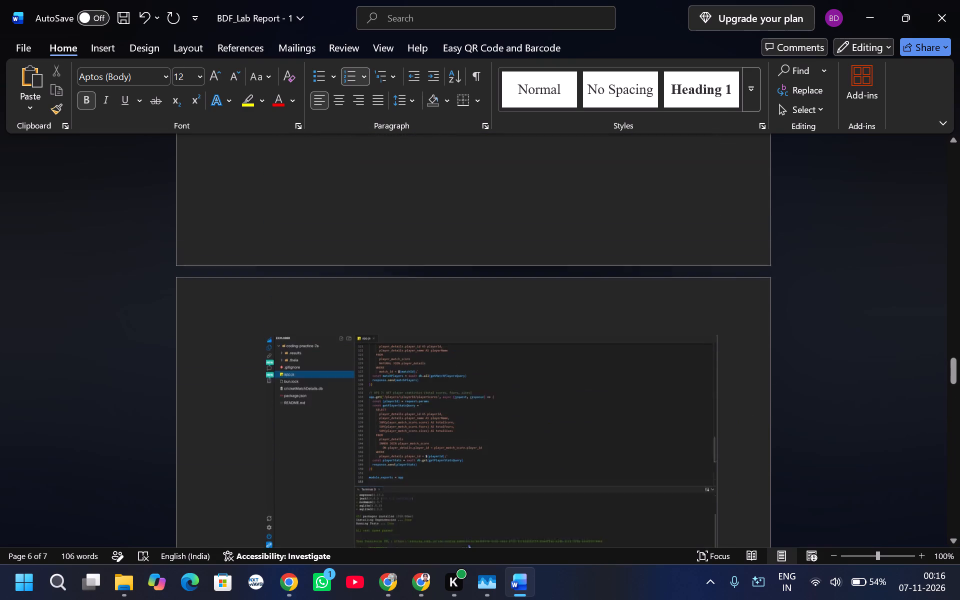
scroll(270, 463, up, 4)
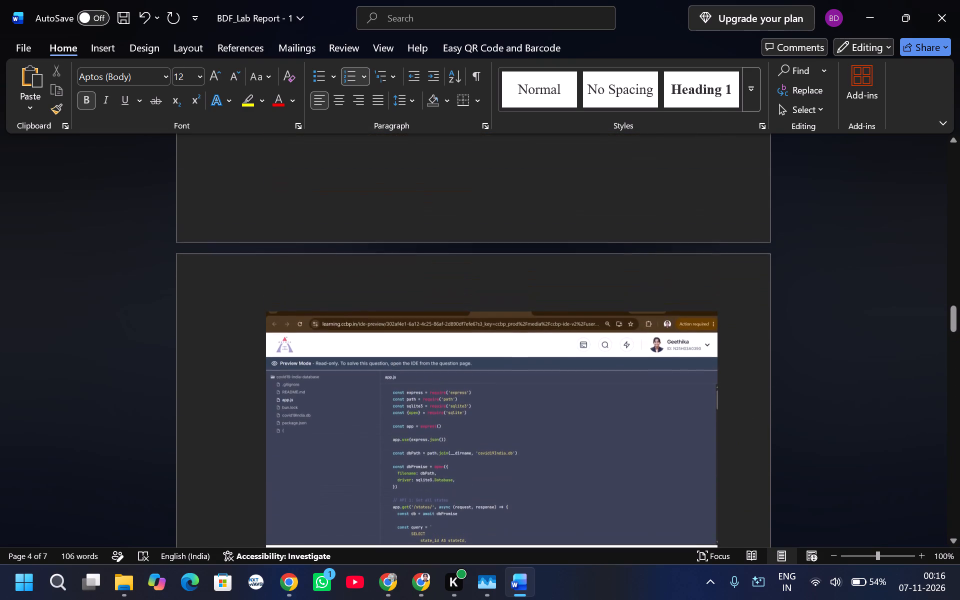
scroll(270, 463, up, 3)
scroll(270, 463, down, 1)
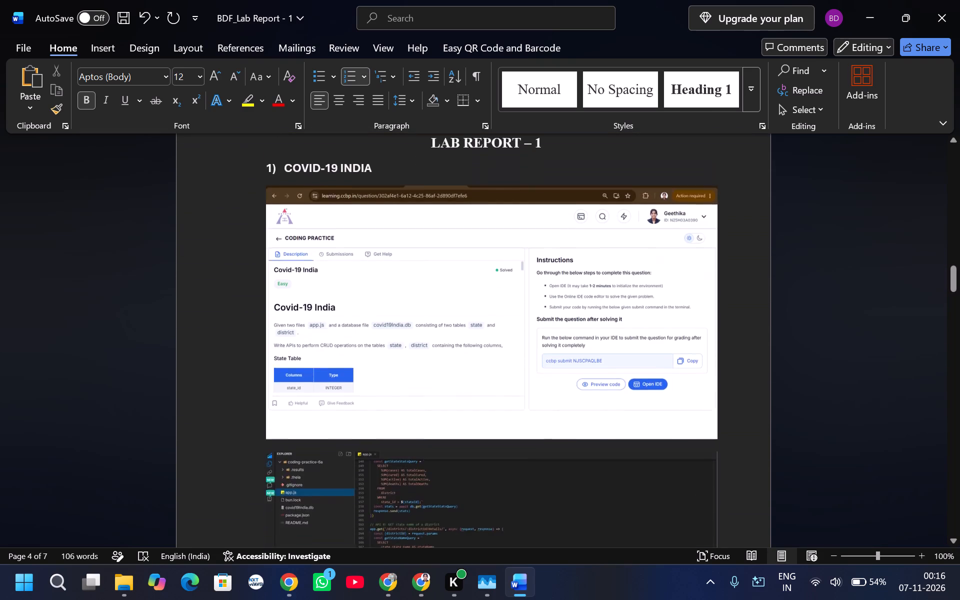
scroll(270, 463, down, 1)
scroll(270, 463, up, 1)
scroll(270, 463, down, 2)
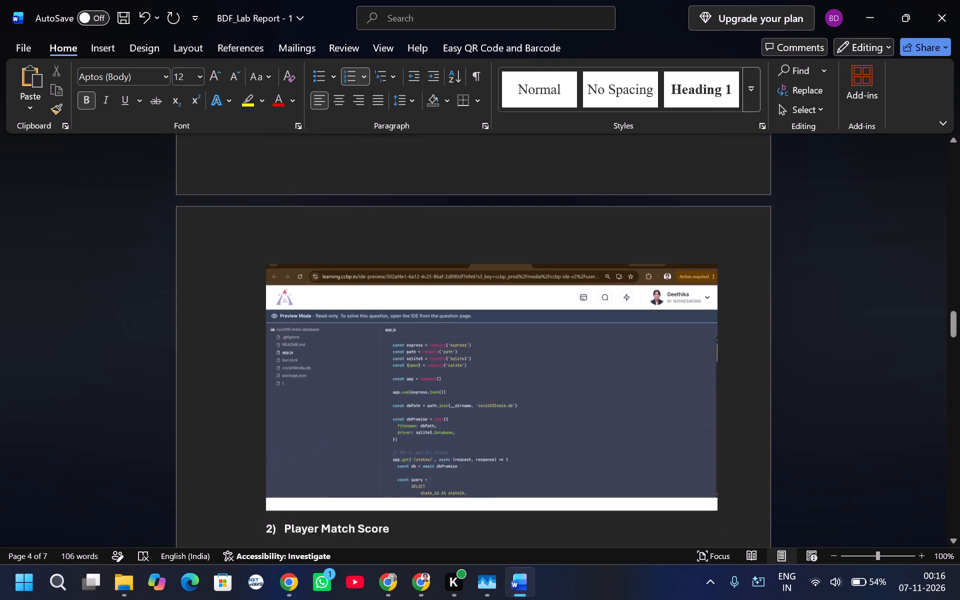
scroll(270, 463, down, 5)
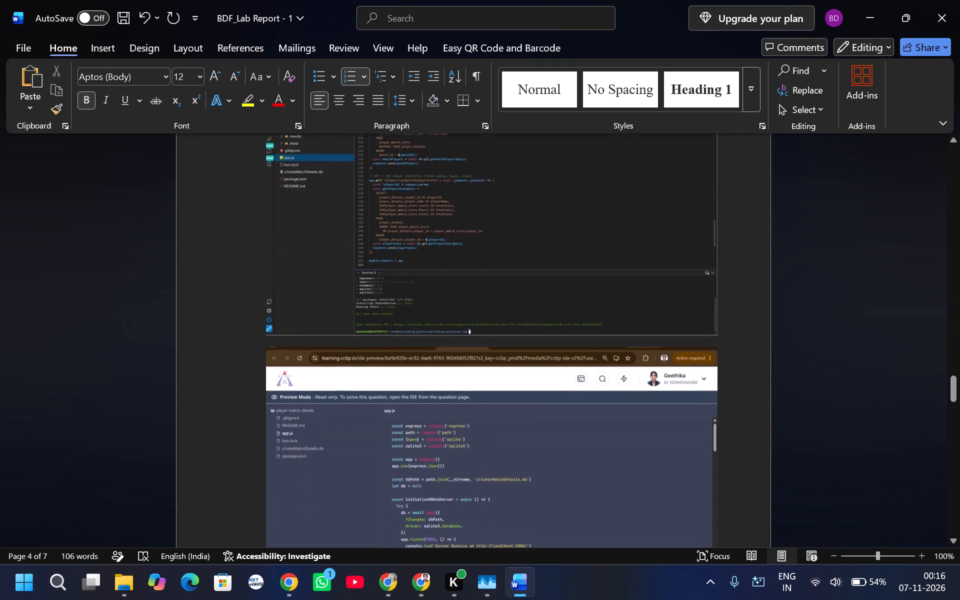
scroll(270, 463, down, 5)
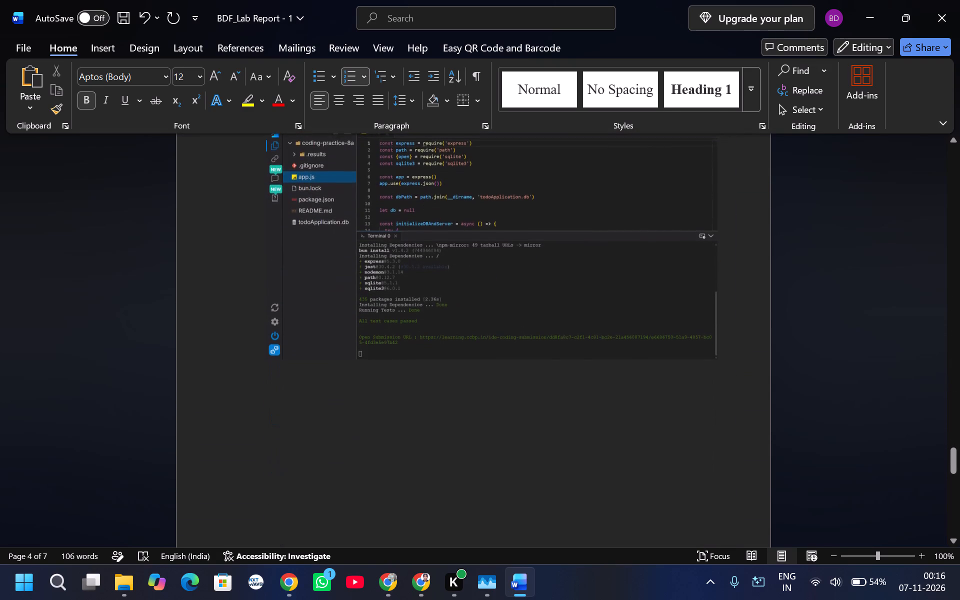
Add an empty line below the Todo Application code editor screenshot.
scroll(270, 463, down, 1)
click(737, 266)
key(Return)
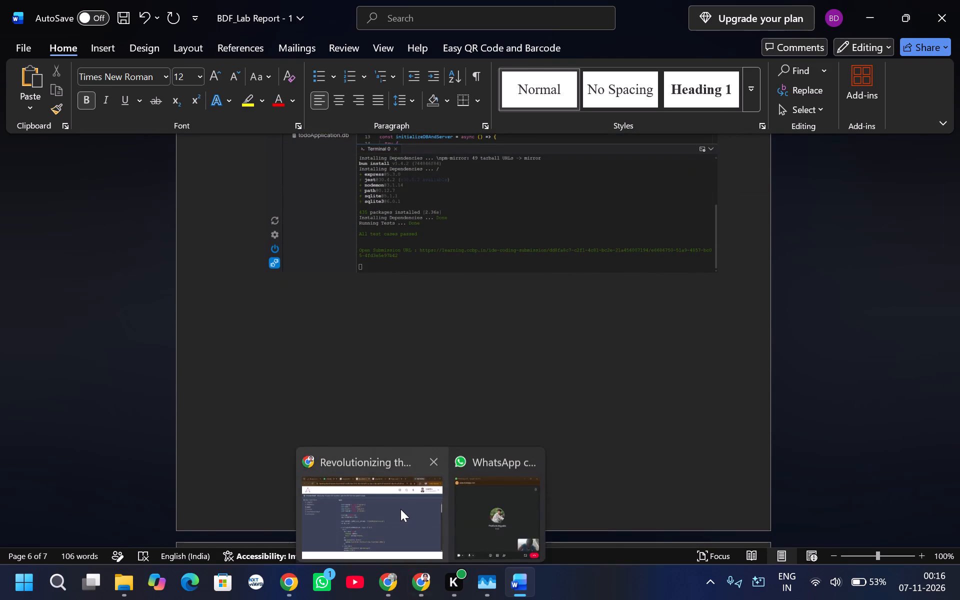
Switch to Chrome, close the Player Match Scores code preview and open the Todo Application question from the Coding Practice after the REST APIs reading material.
click(400, 505)
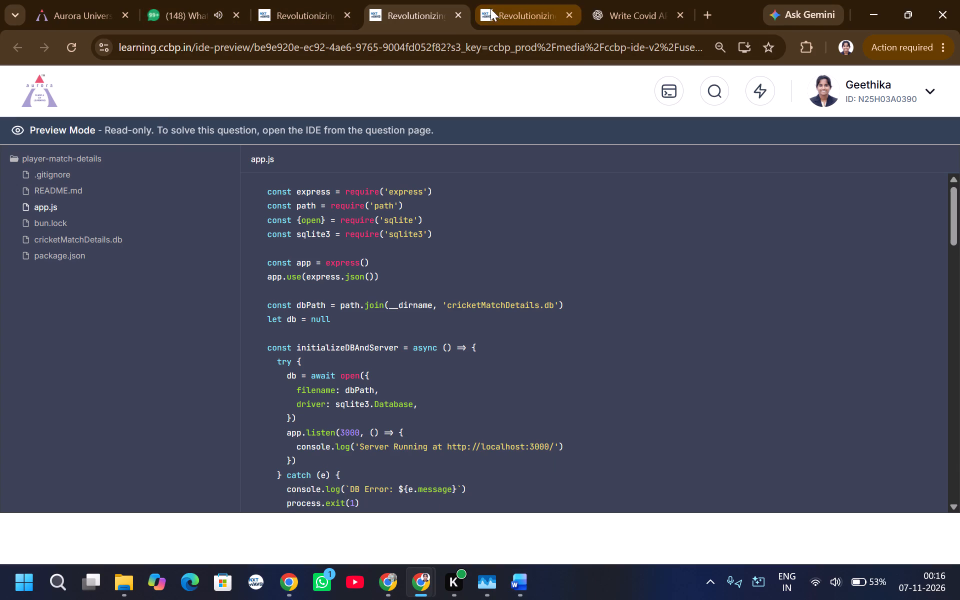
click(459, 11)
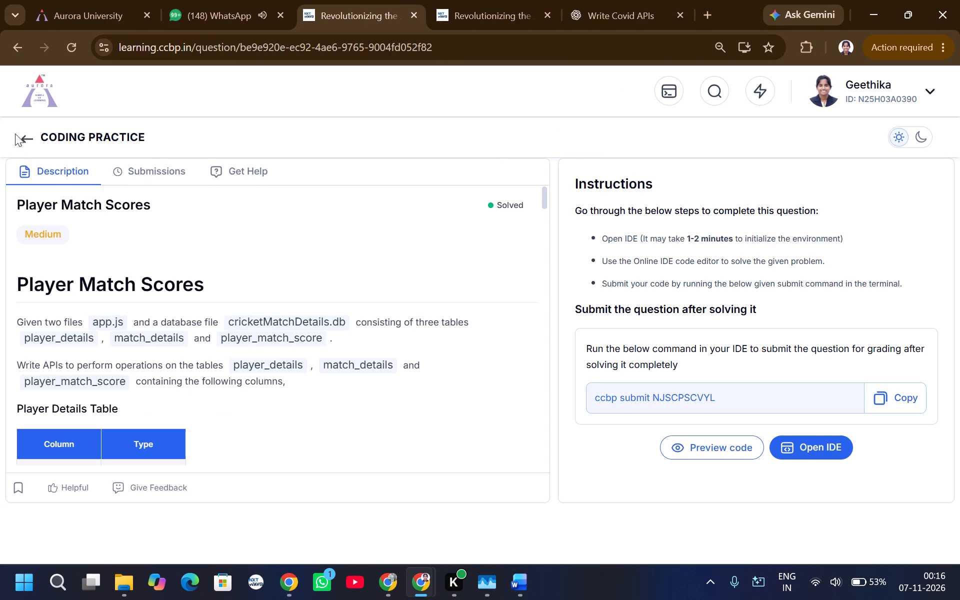
click(22, 137)
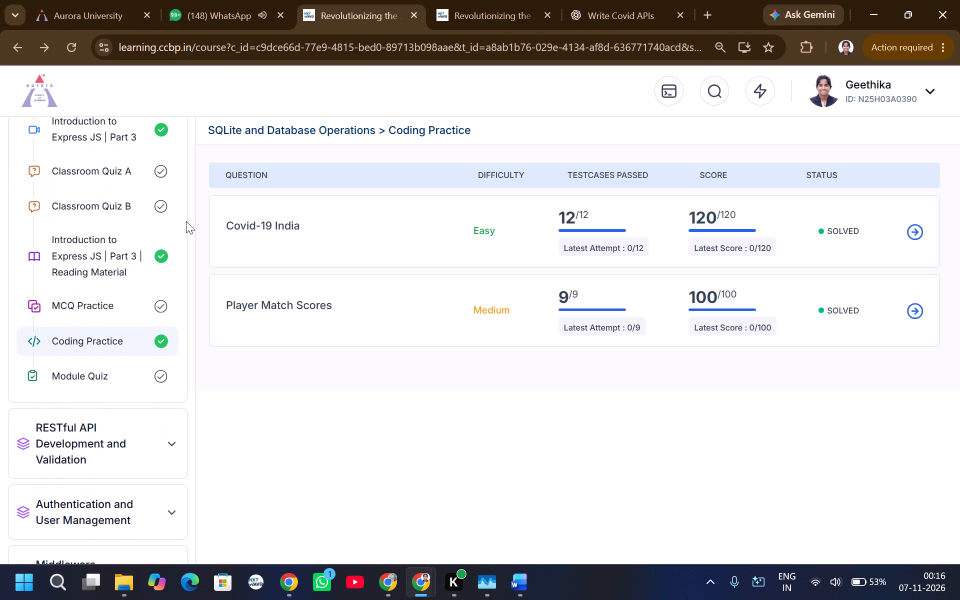
scroll(93, 345, down, 2)
click(118, 223)
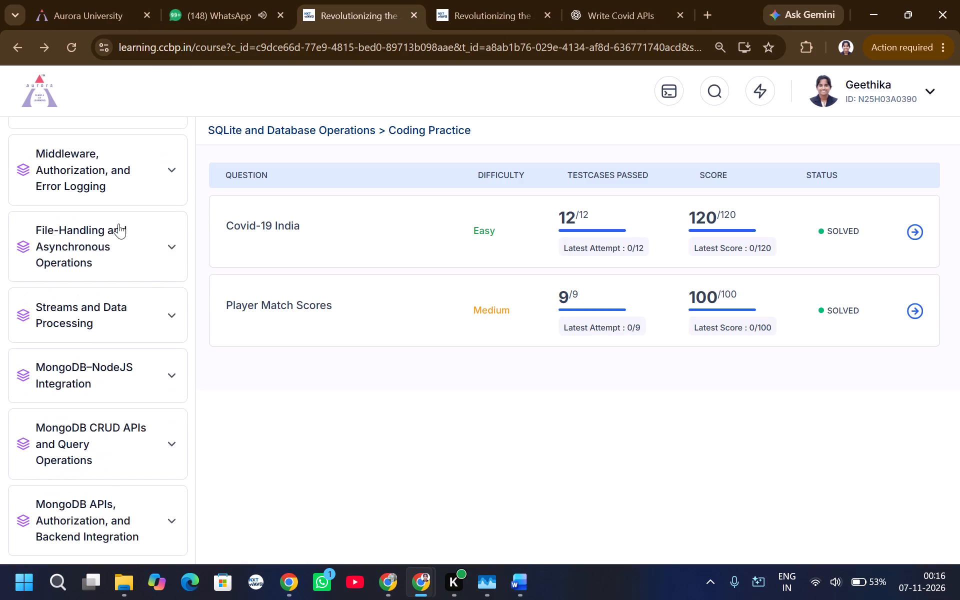
scroll(118, 223, up, 1)
scroll(95, 377, up, 1)
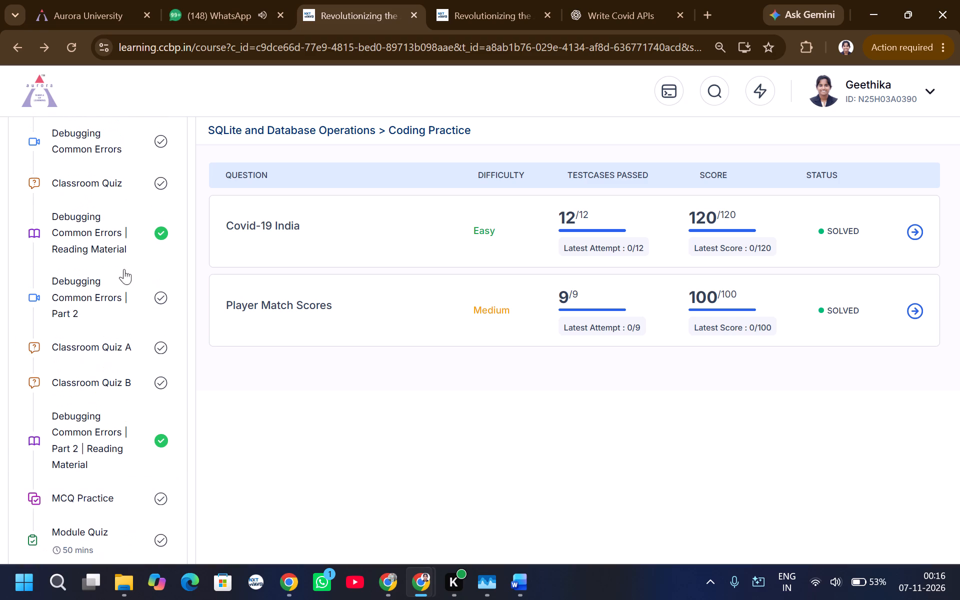
scroll(133, 251, up, 1)
scroll(120, 191, up, 1)
click(120, 198)
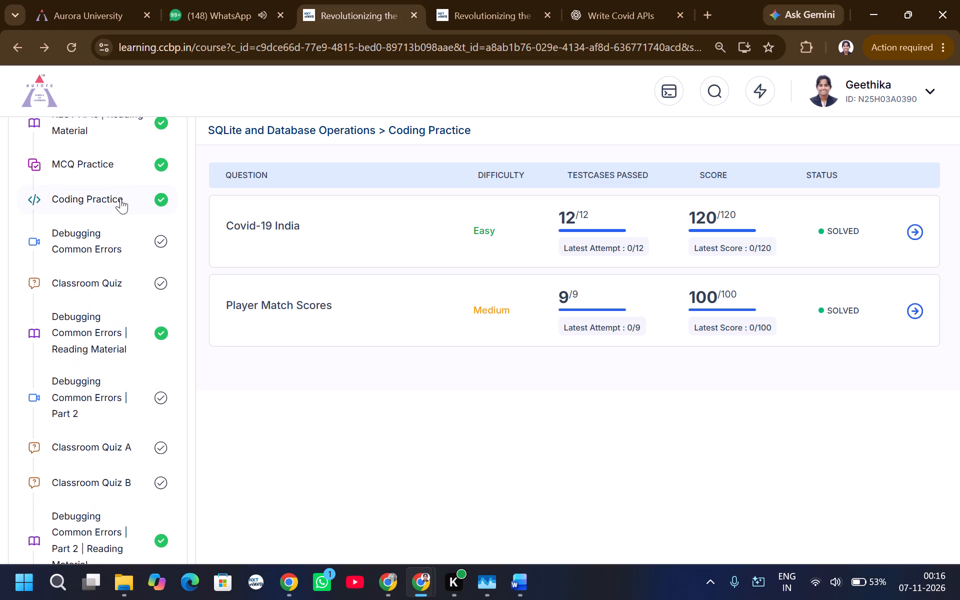
click(260, 227)
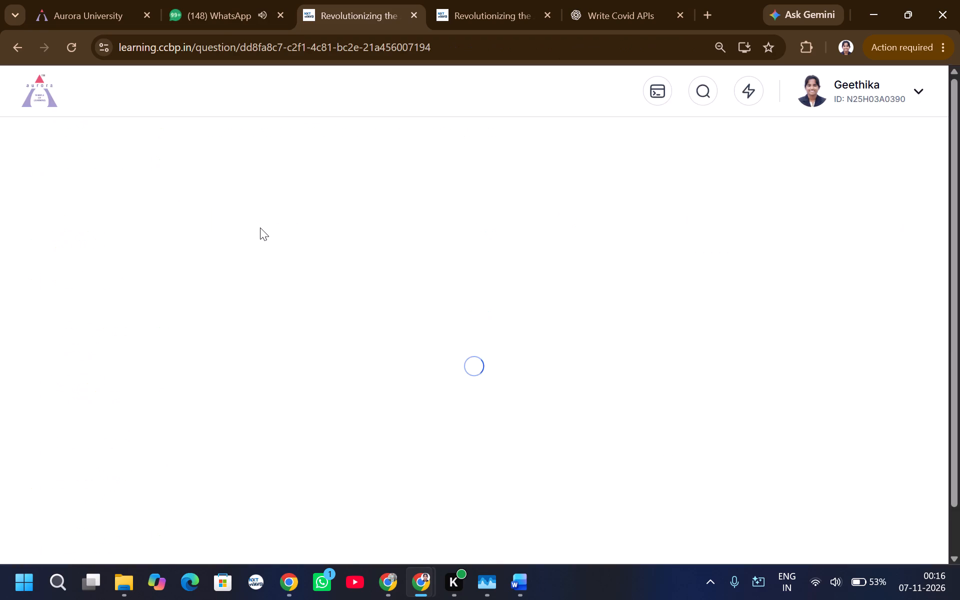
Capture a screenshot of the browser window area showing the Todo Application question page.
key(shift+super+s)
drag(0, 34, 0, 26)
drag(0, 26, 959, 547)
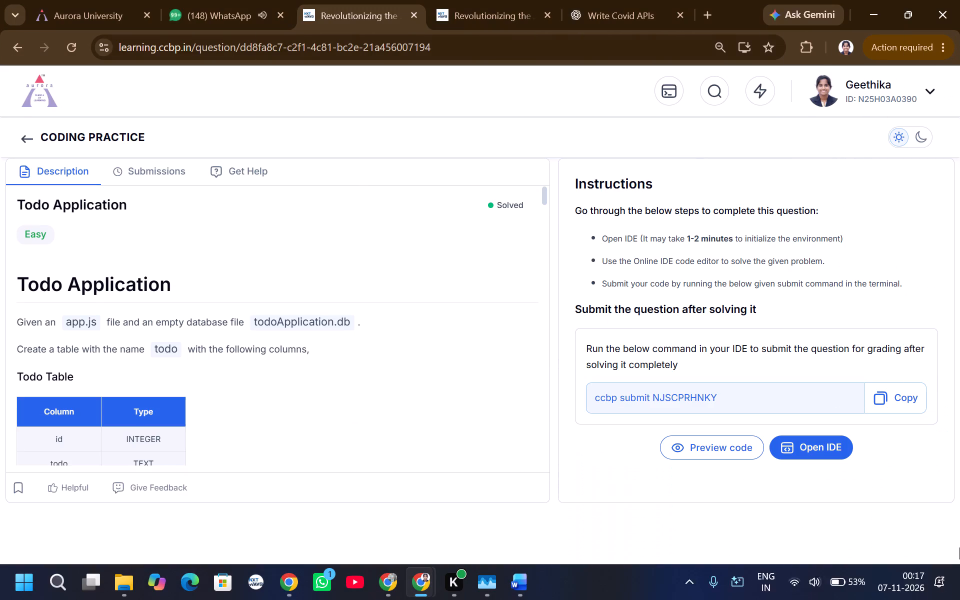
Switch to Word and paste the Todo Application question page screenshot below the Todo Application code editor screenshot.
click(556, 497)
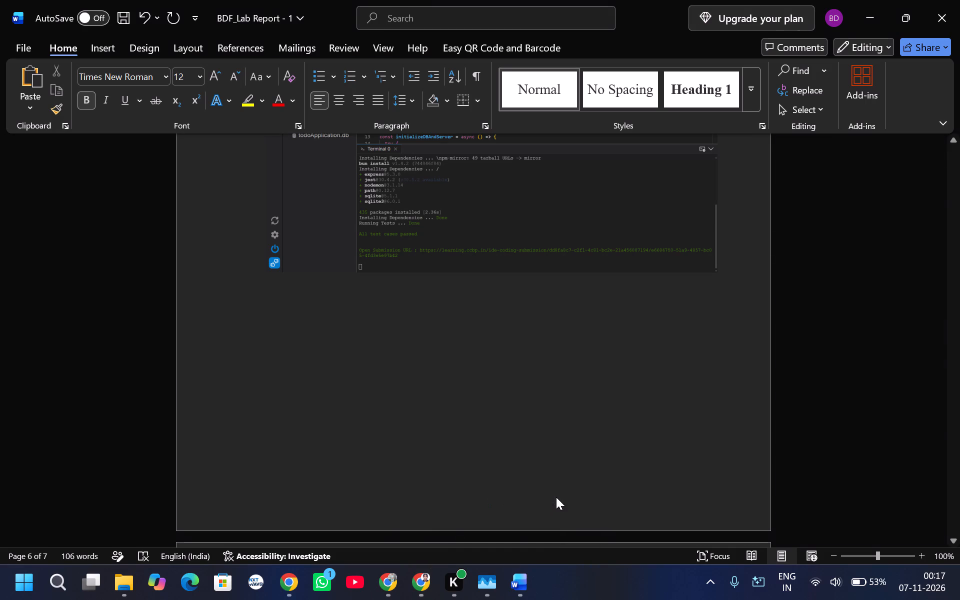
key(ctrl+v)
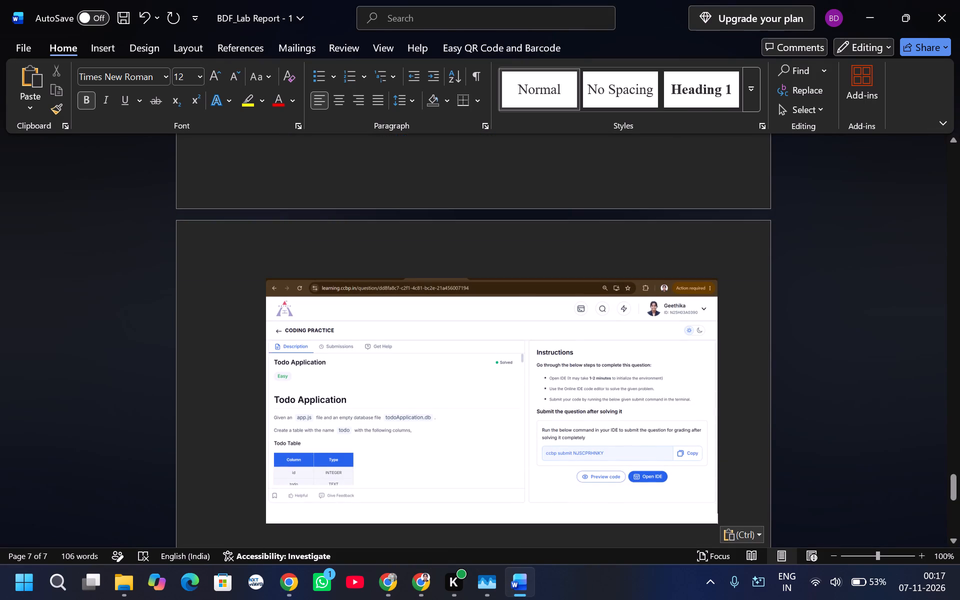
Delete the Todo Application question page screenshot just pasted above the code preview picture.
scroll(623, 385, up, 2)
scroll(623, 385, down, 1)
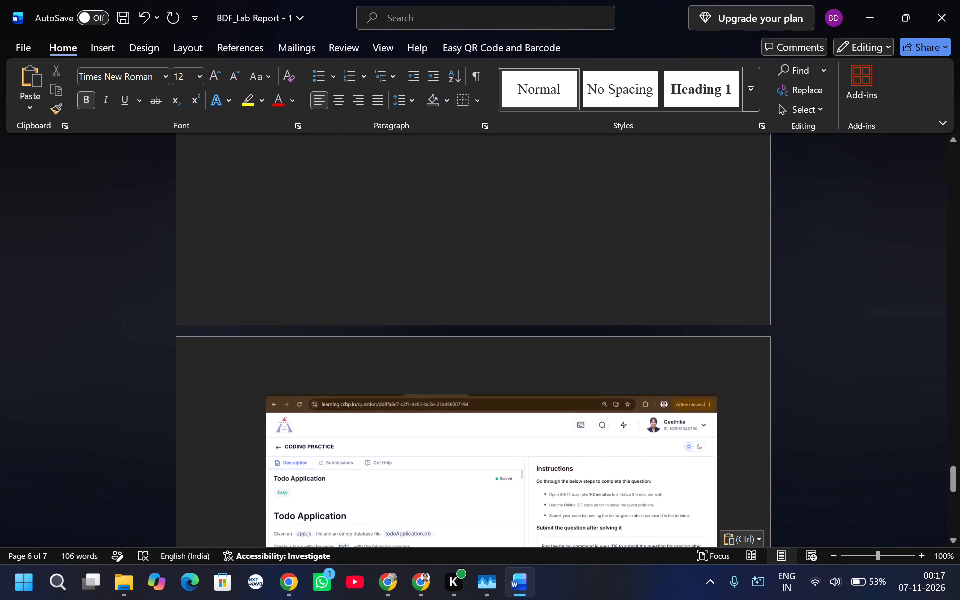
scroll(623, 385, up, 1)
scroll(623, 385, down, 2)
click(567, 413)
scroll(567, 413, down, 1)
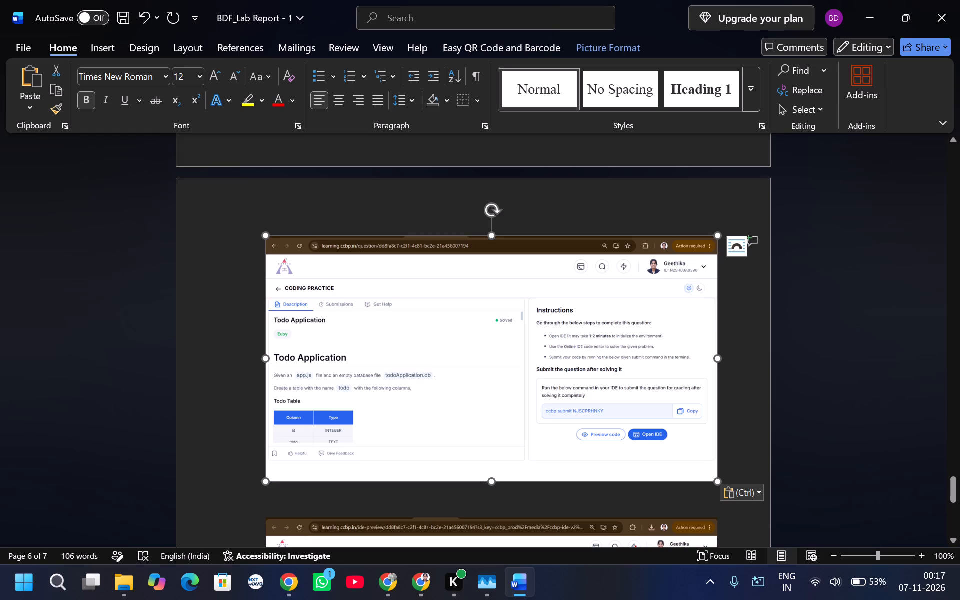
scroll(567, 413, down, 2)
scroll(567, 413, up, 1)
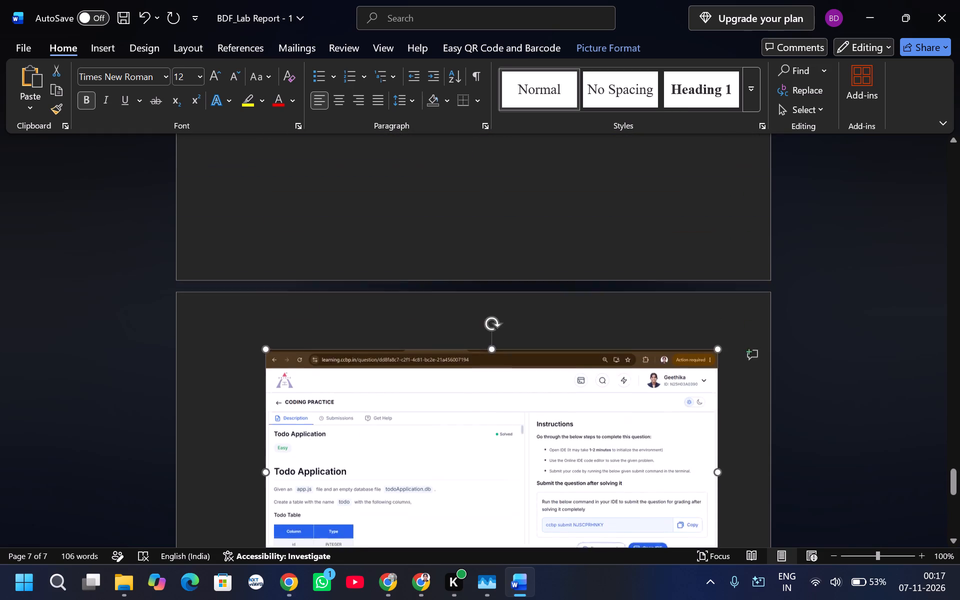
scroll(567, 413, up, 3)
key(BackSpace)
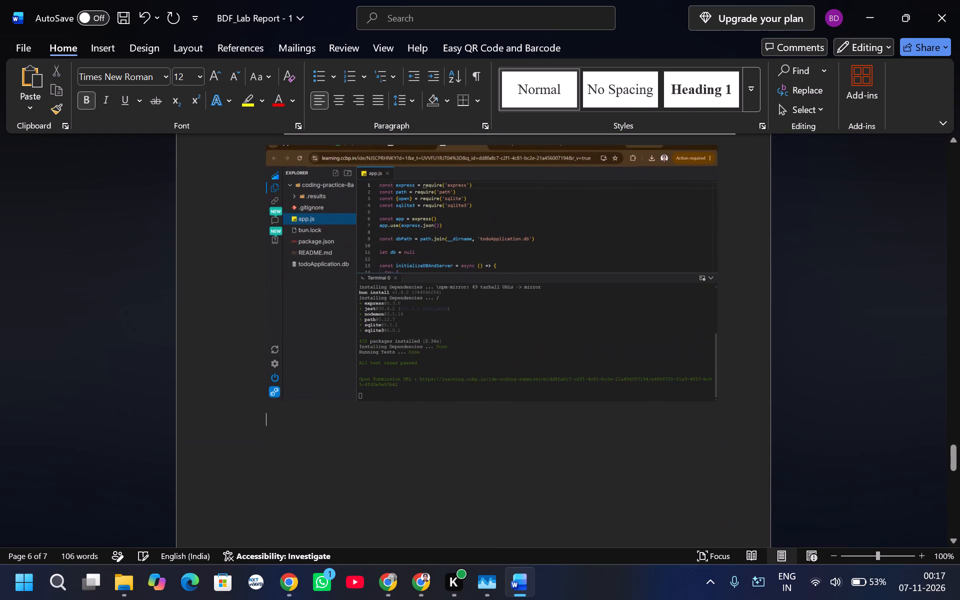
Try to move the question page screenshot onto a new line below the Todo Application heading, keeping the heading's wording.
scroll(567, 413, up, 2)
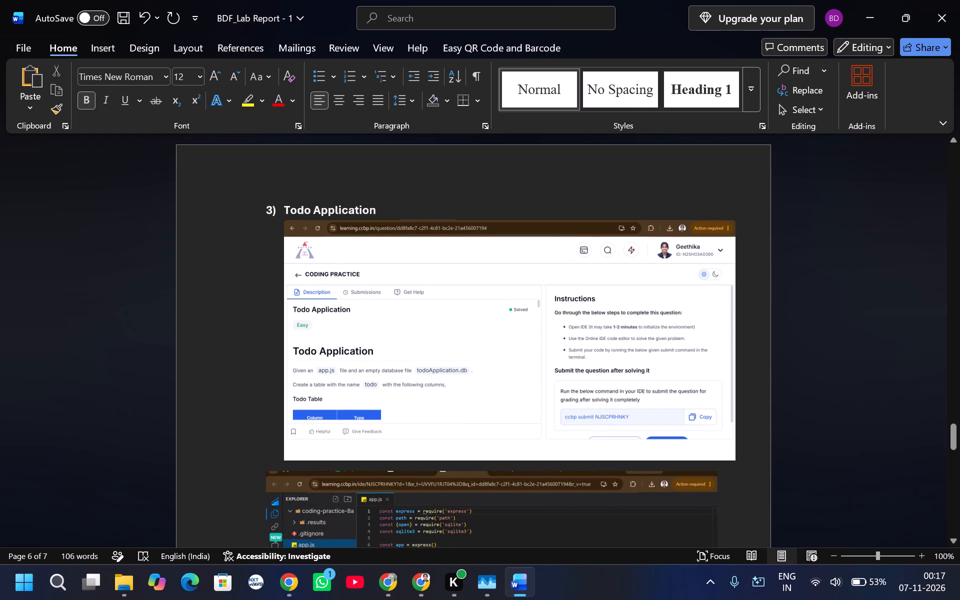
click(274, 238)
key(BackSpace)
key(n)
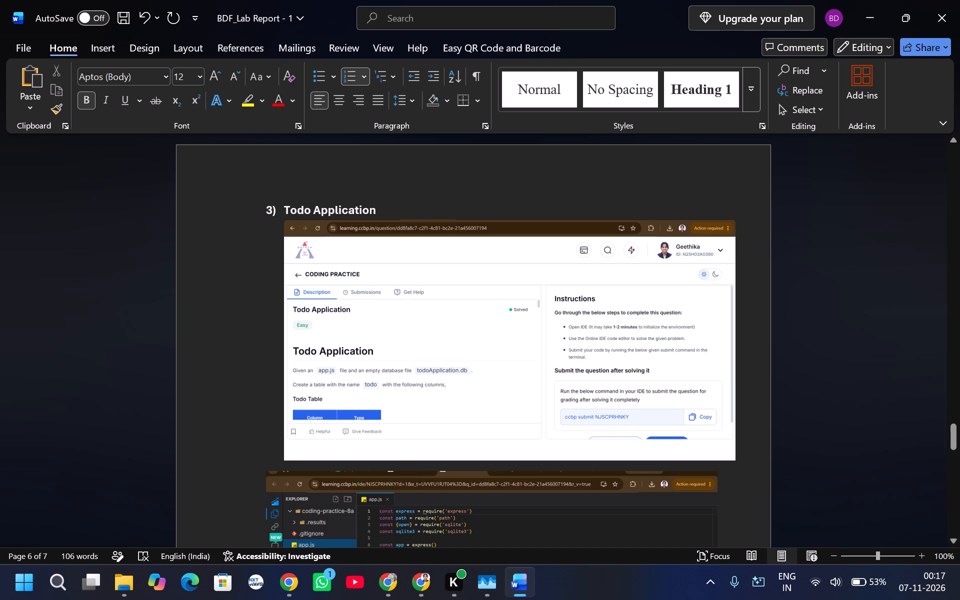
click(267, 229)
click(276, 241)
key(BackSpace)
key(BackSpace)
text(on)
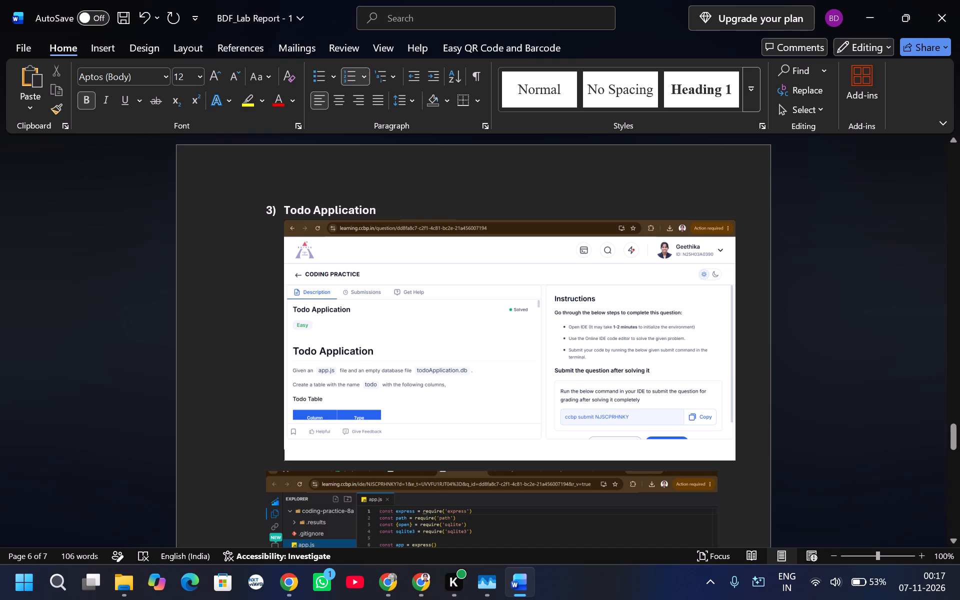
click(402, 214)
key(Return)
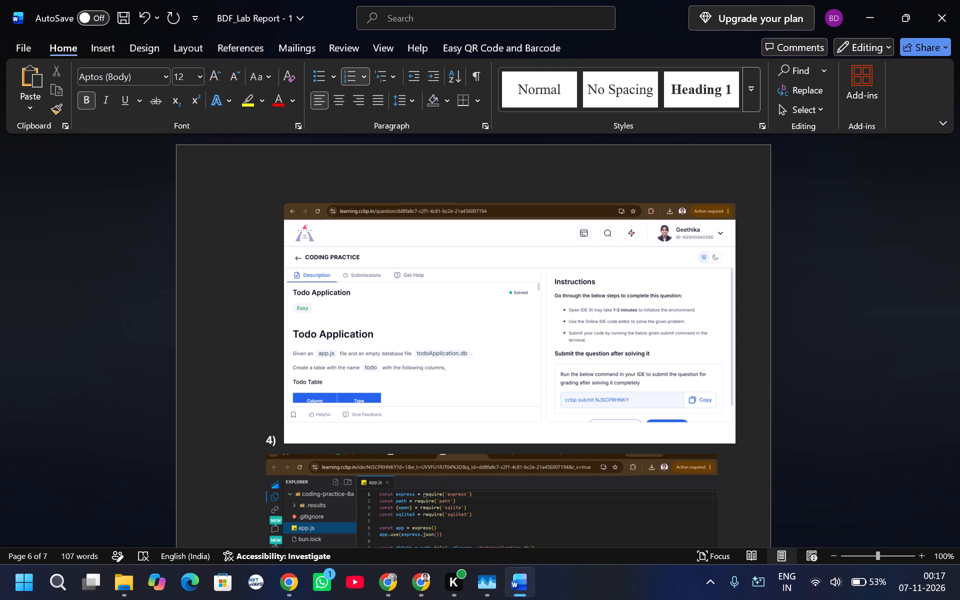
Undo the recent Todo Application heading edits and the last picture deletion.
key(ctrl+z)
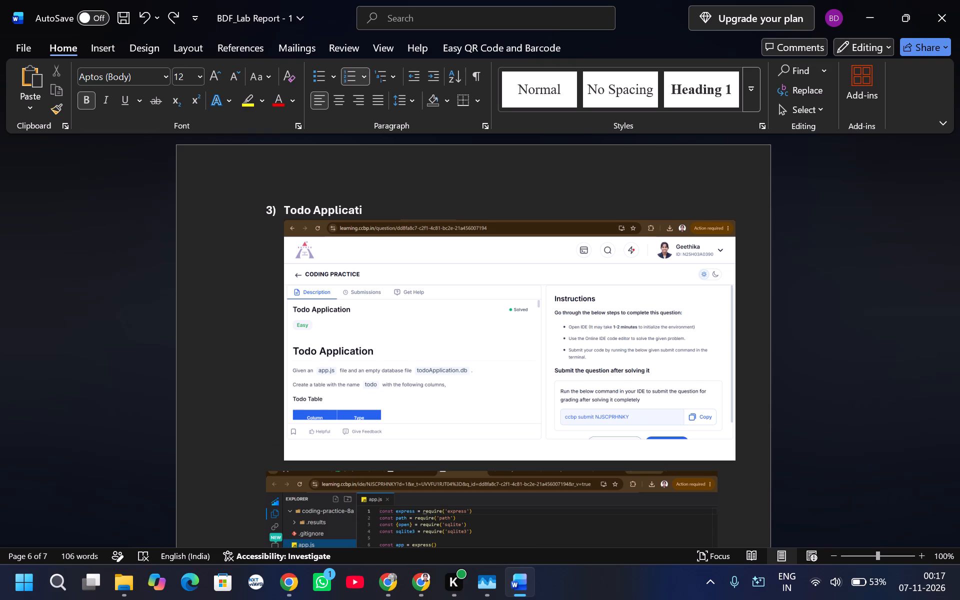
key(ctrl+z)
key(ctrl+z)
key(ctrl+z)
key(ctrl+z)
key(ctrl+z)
Delete the extra Todo Application question page screenshot located between the code editor and code preview screenshots.
scroll(402, 214, up, 5)
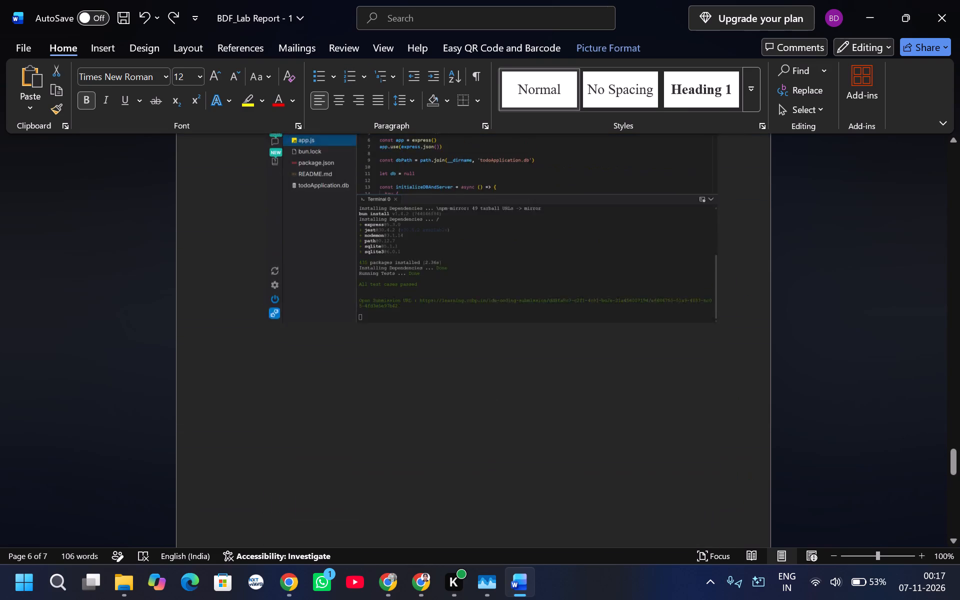
scroll(402, 214, up, 1)
scroll(402, 214, down, 3)
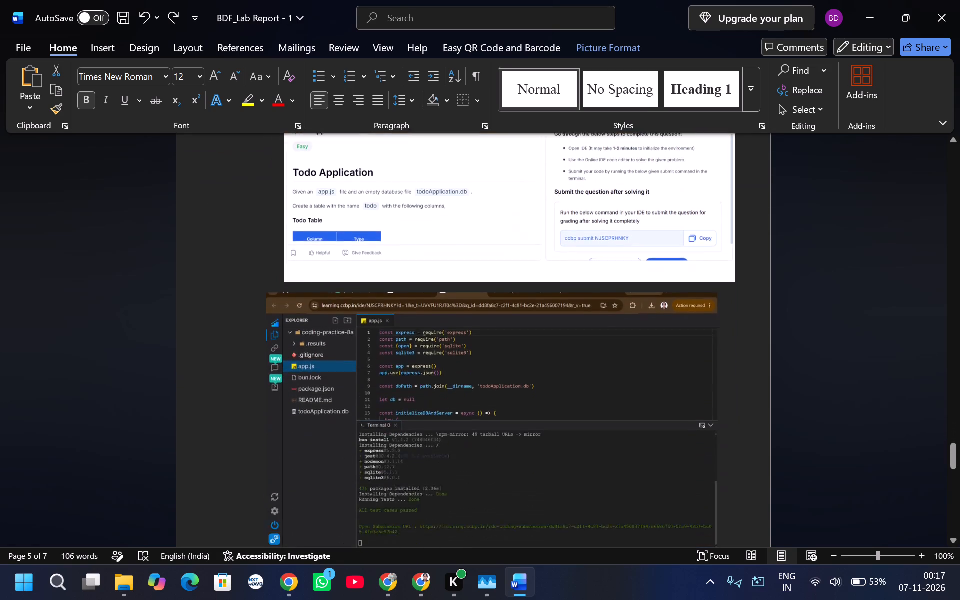
scroll(402, 214, down, 3)
key(BackSpace)
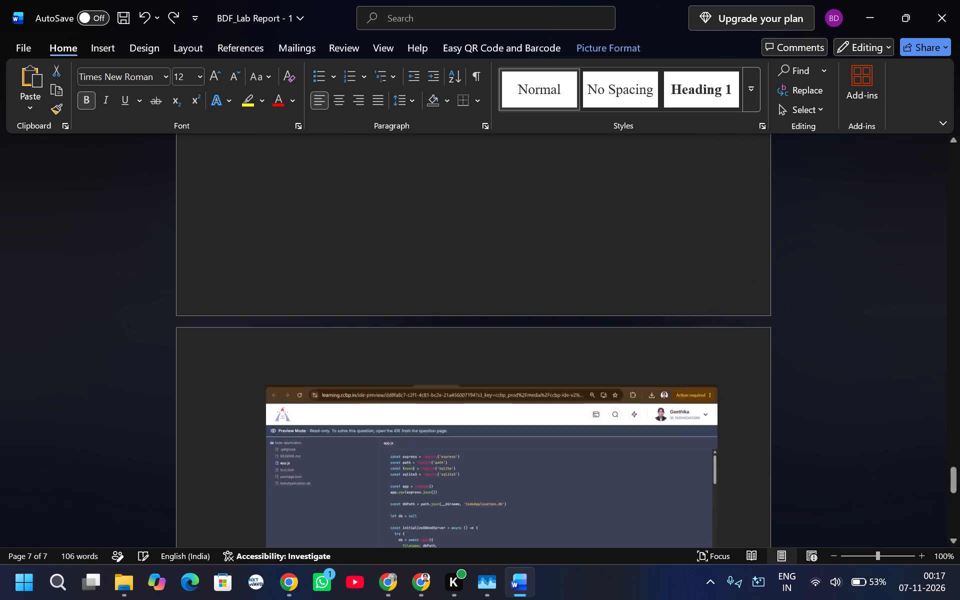
Remove the extra space before the student's name in the certificate paragraph.
scroll(417, 247, down, 1)
scroll(417, 247, up, 3)
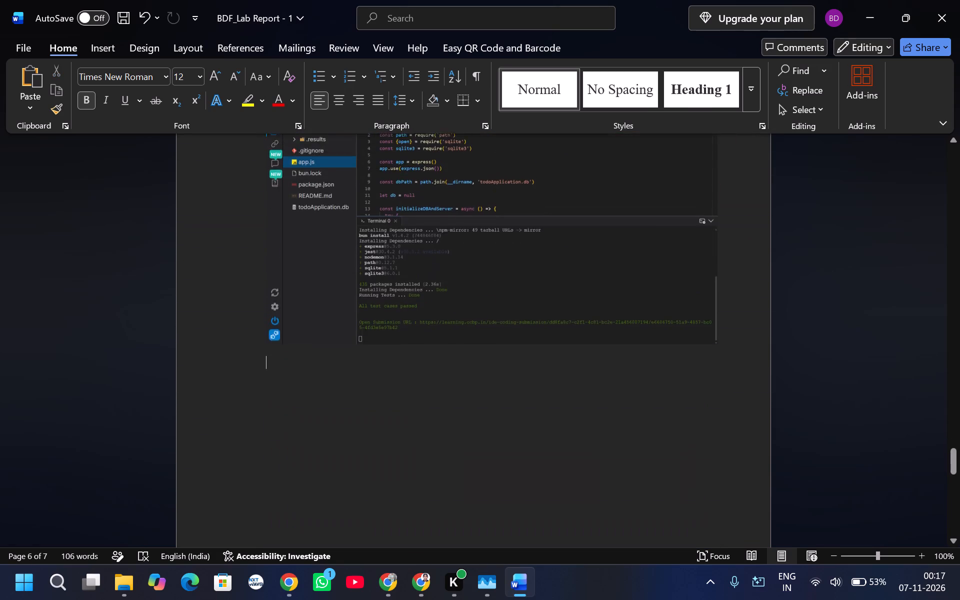
scroll(417, 247, up, 8)
scroll(417, 247, down, 1)
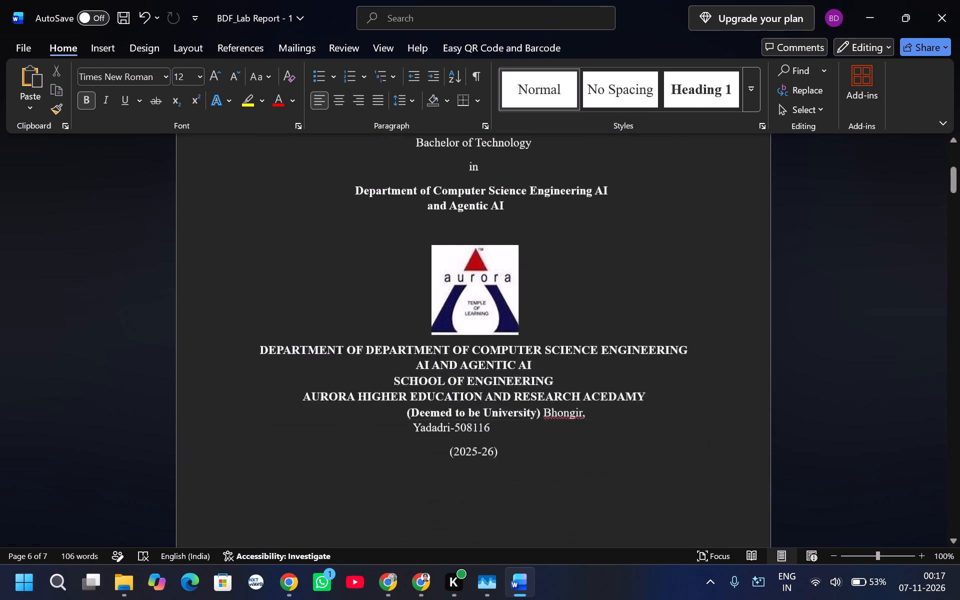
scroll(417, 247, down, 5)
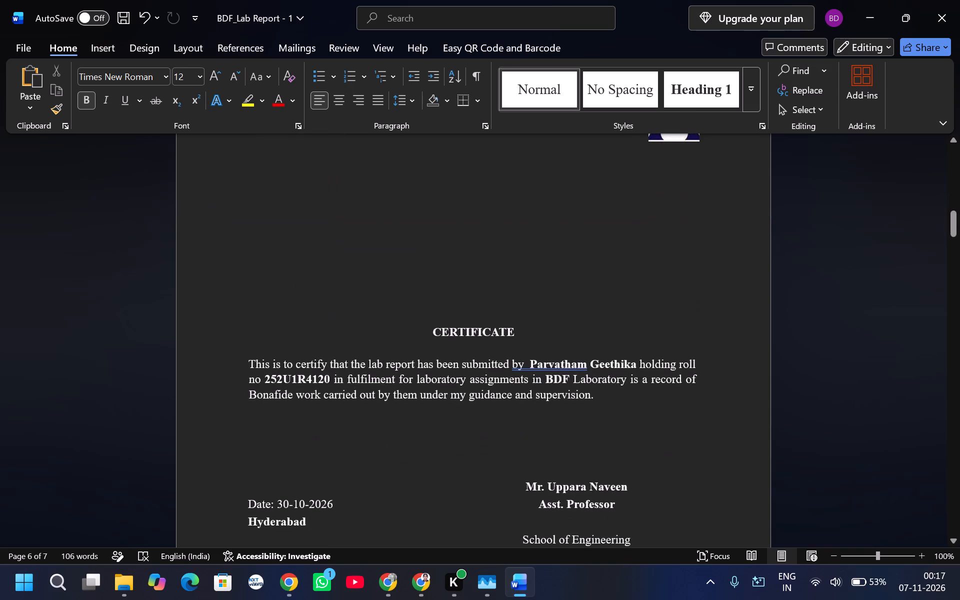
click(530, 364)
key(BackSpace)
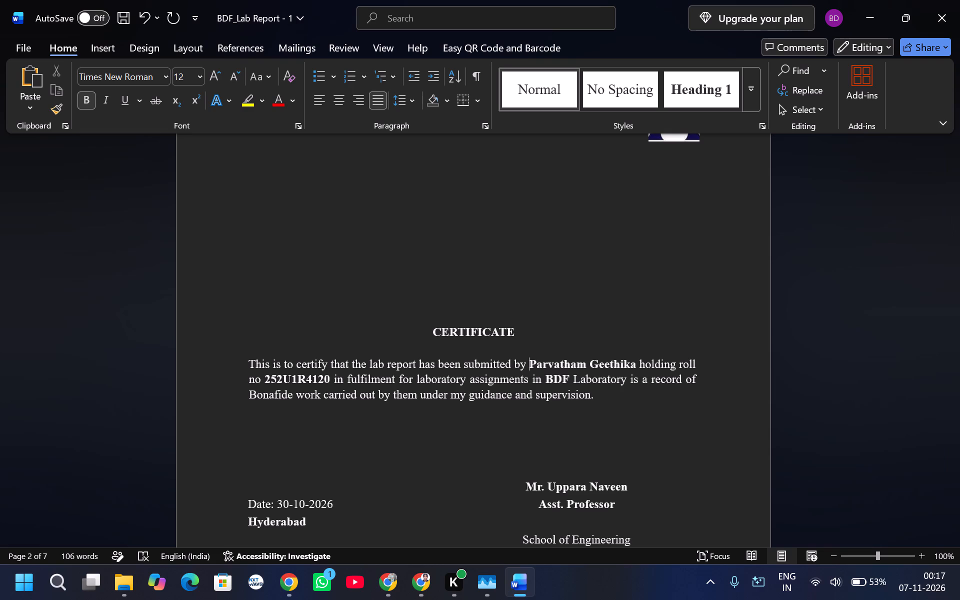
Set the date on the certificate page to 07-11-2026.
scroll(530, 364, down, 1)
scroll(369, 388, down, 1)
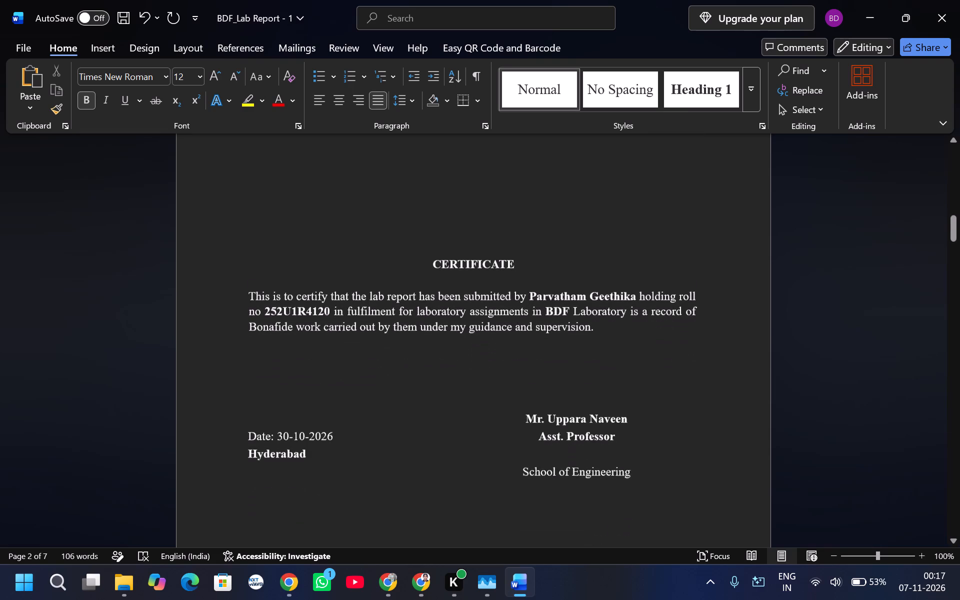
scroll(369, 388, down, 1)
click(338, 392)
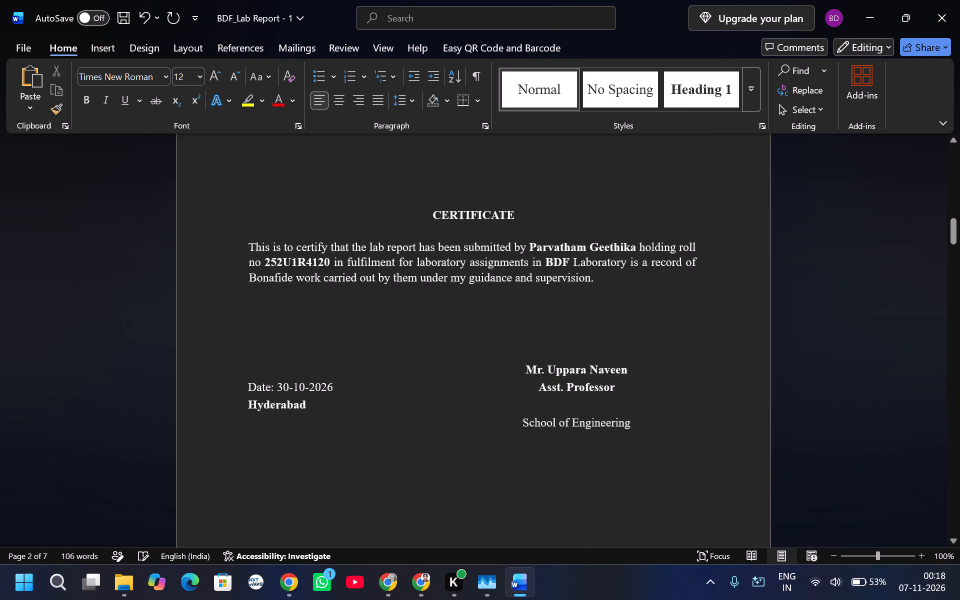
key(Left)
key(Left)
key(Left)
key(Left)
key(Left)
key(Left)
key(BackSpace)
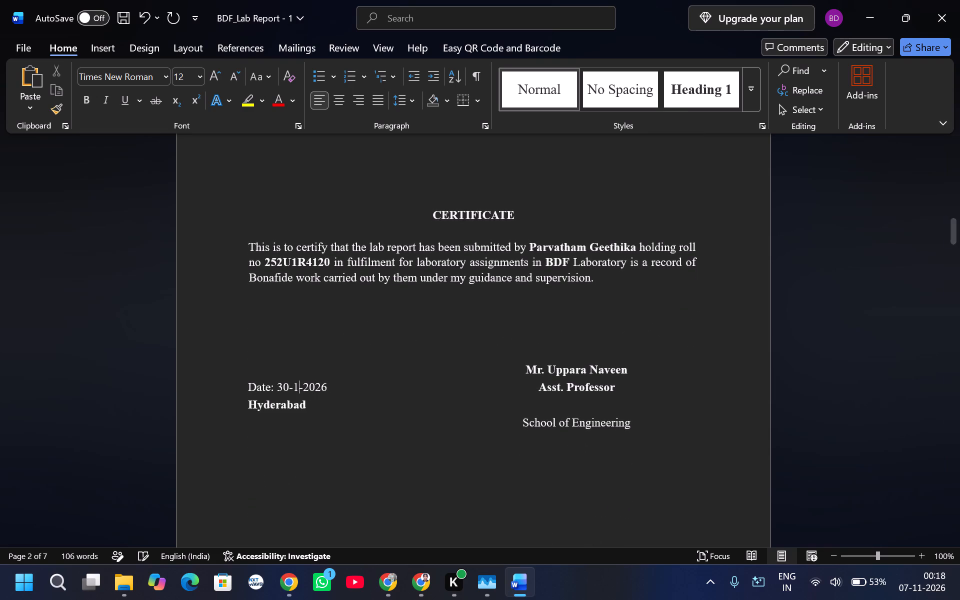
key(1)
key(Left)
key(Left)
key(Left)
key(BackSpace)
key(BackSpace)
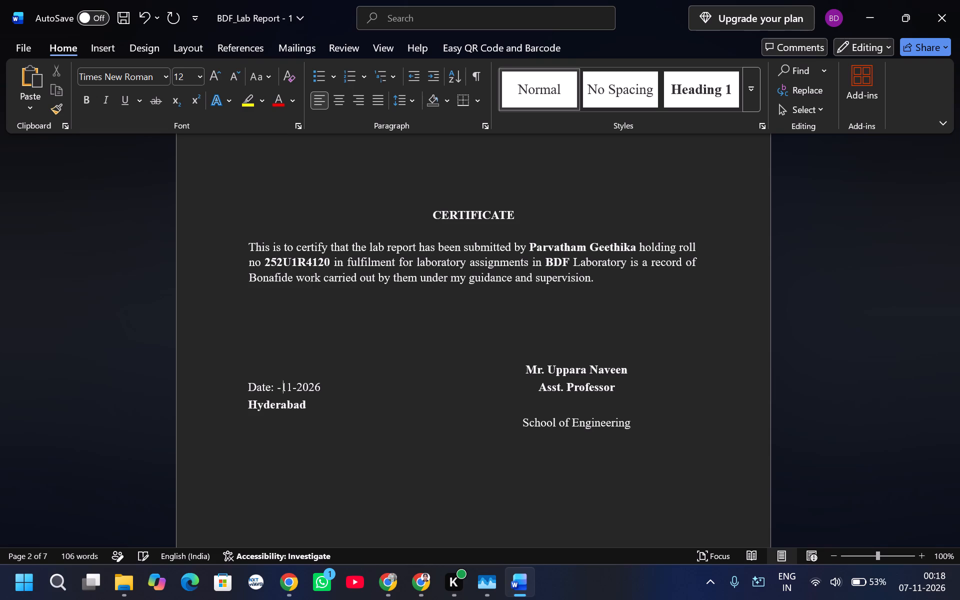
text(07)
Delete the question page screenshot directly under the Todo Application heading.
scroll(338, 392, down, 2)
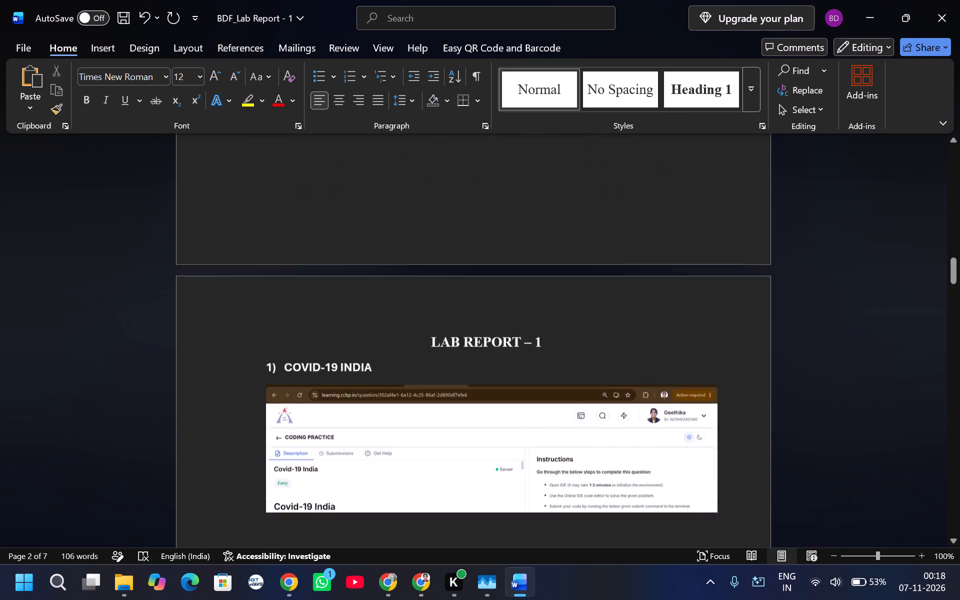
scroll(338, 392, down, 2)
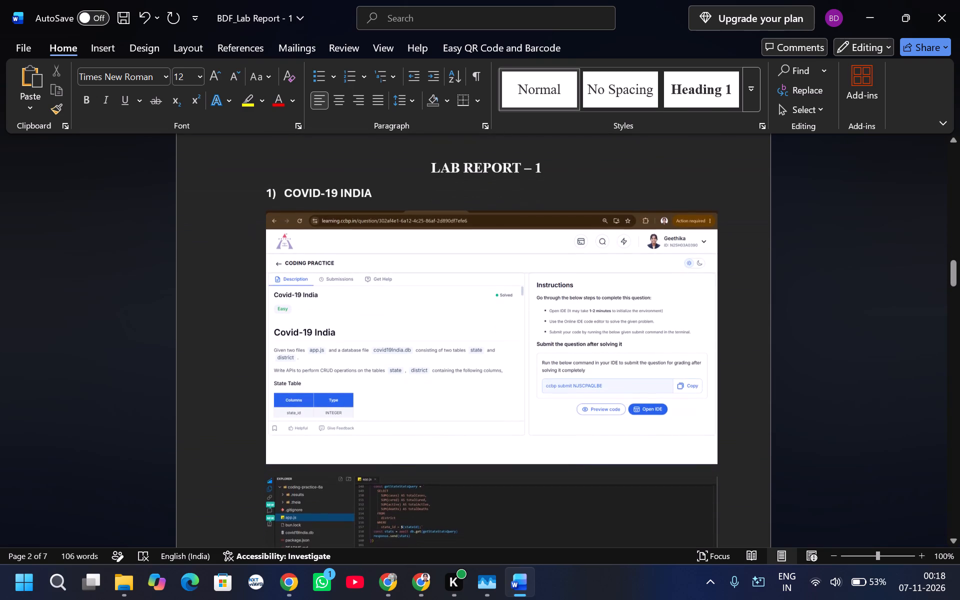
scroll(338, 392, down, 4)
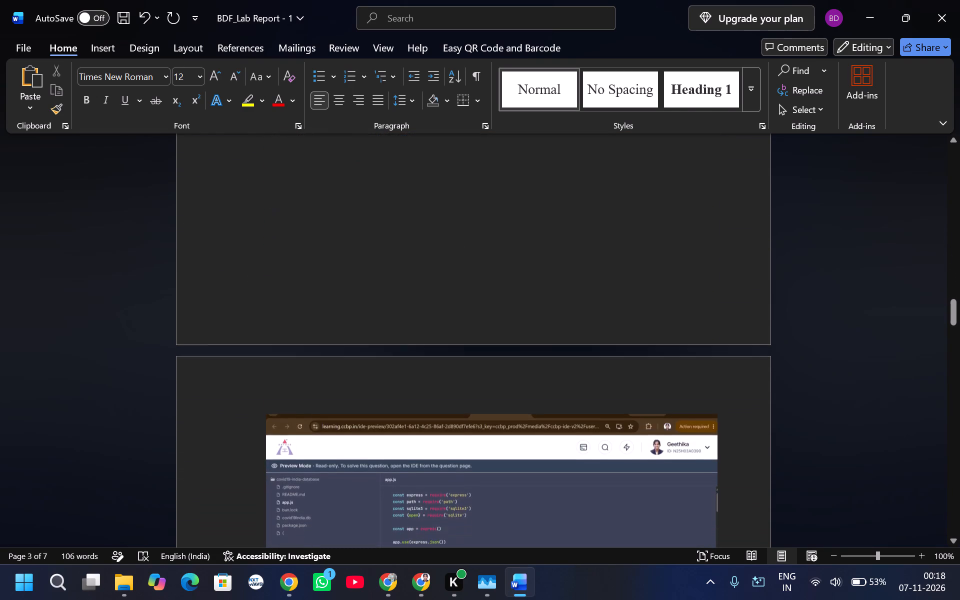
scroll(338, 392, down, 4)
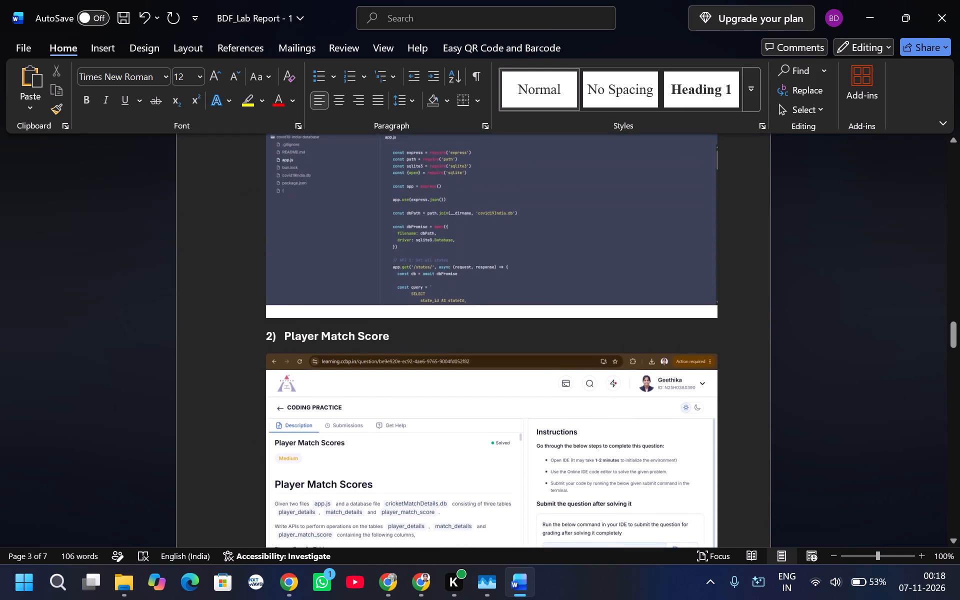
scroll(338, 392, down, 5)
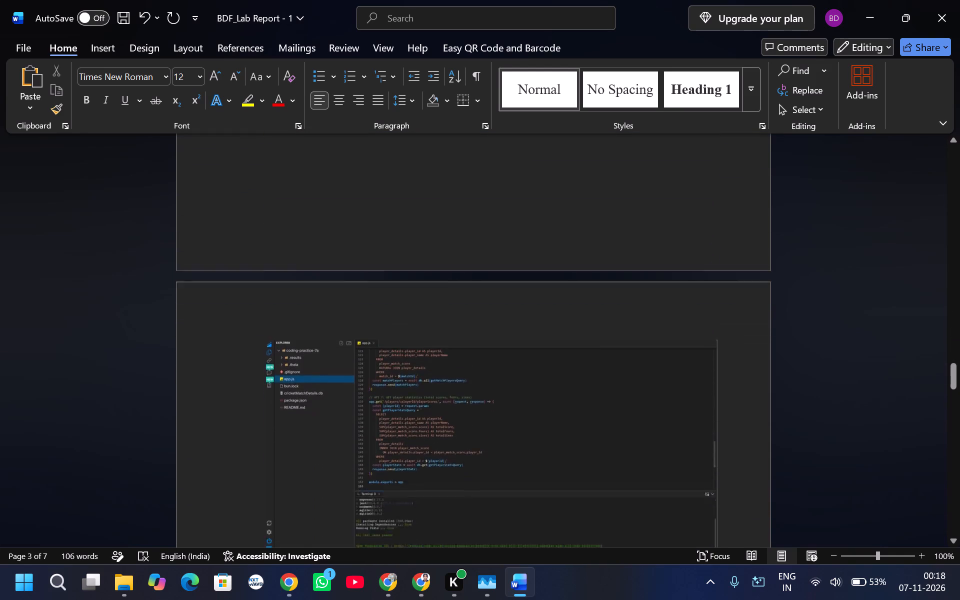
scroll(338, 392, down, 5)
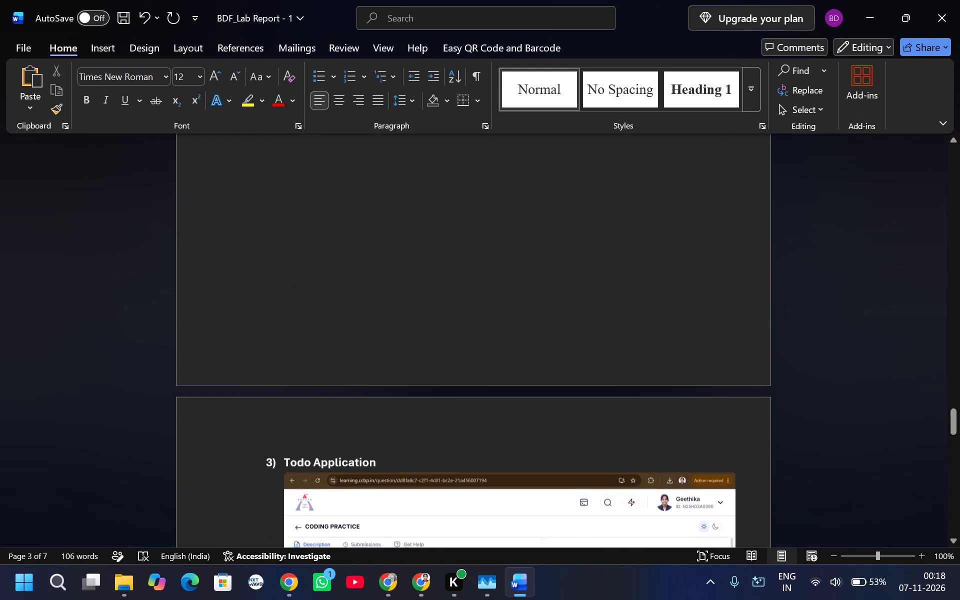
scroll(338, 392, down, 2)
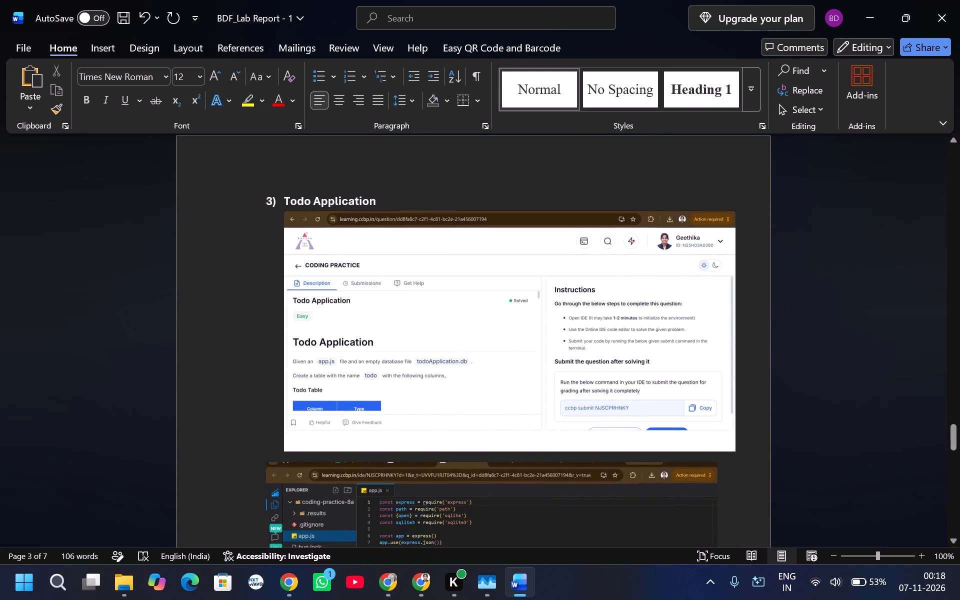
click(420, 313)
key(BackSpace)
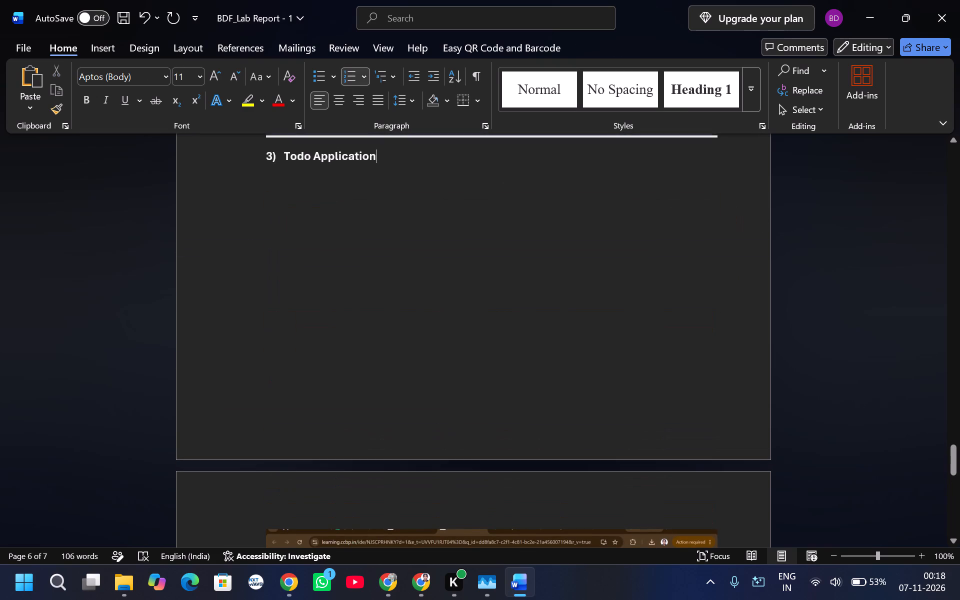
Add an empty, unnumbered line below the Todo Application heading.
key(Return)
key(BackSpace)
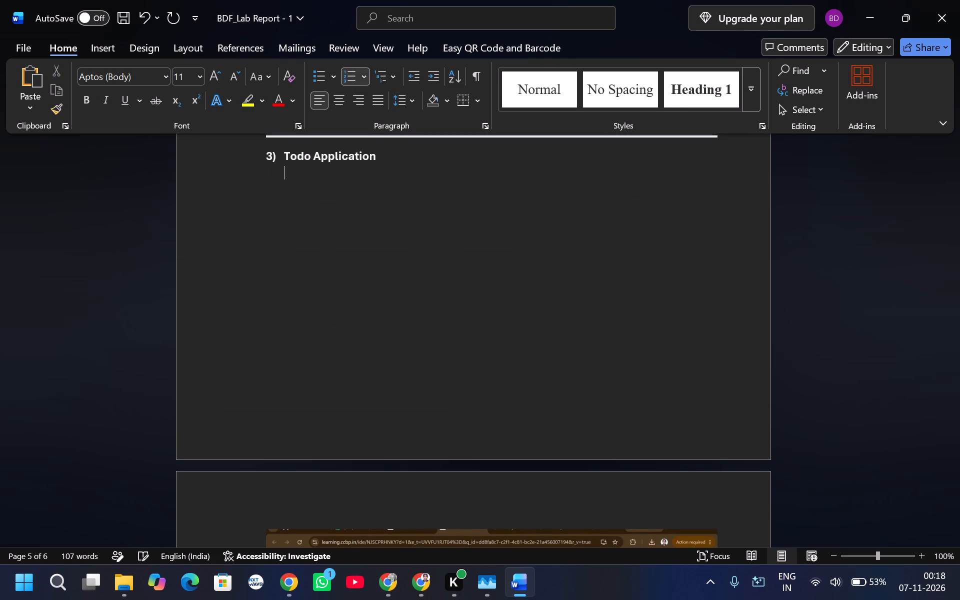
Switch to Chrome and capture a screenshot of the Todo Application question page, including the Preview code and Open IDE options.
click(420, 587)
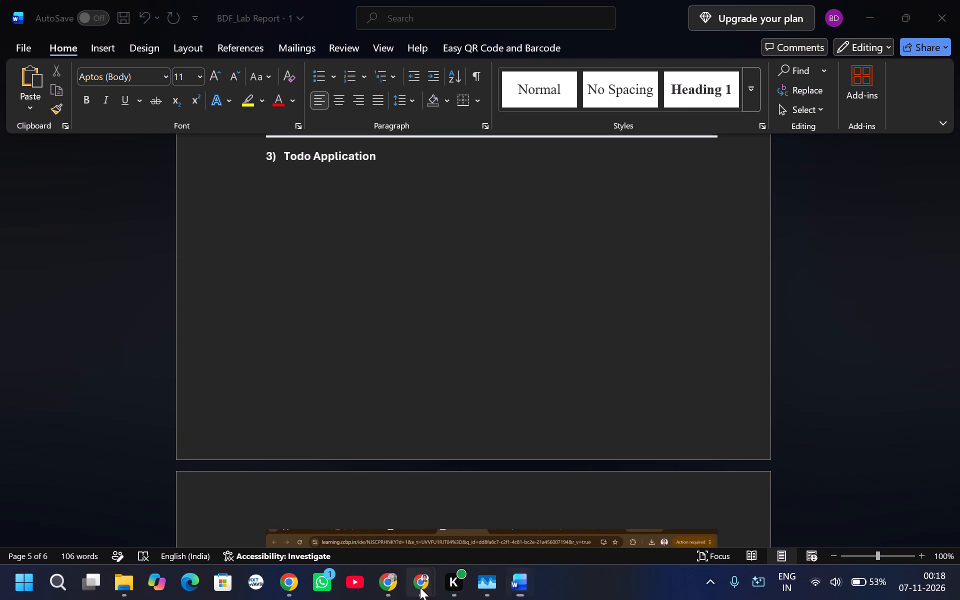
click(370, 486)
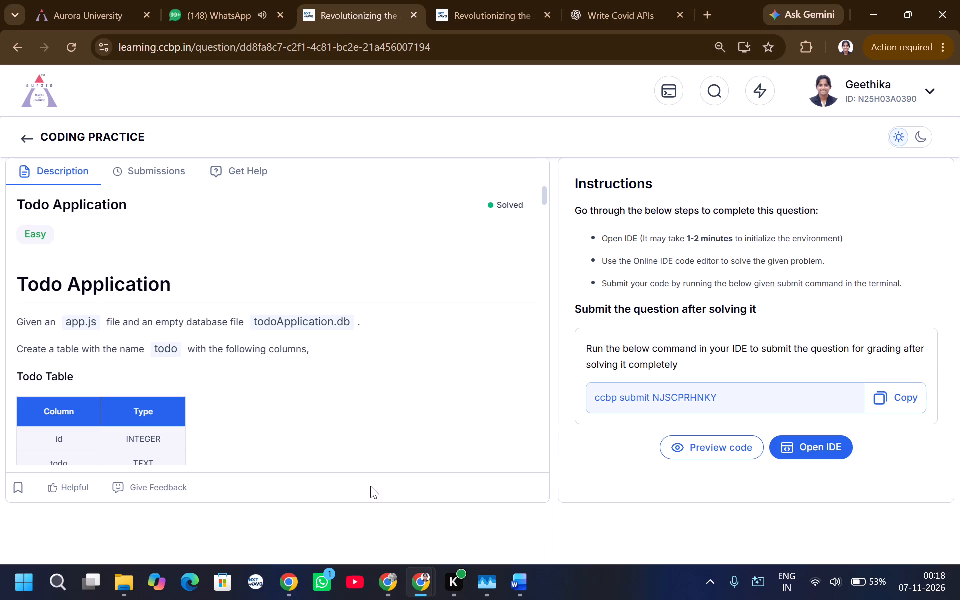
key(shift+super+s)
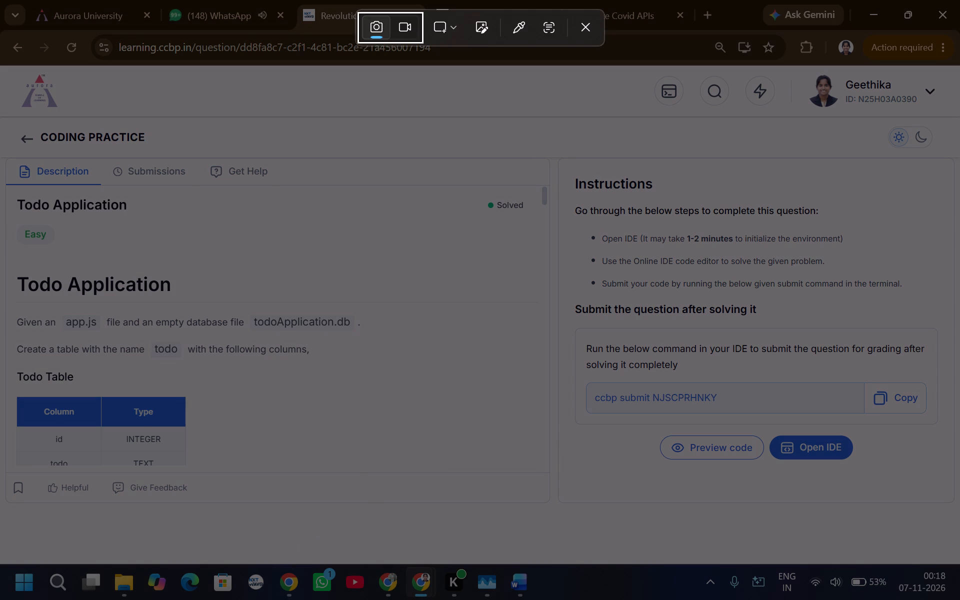
drag(0, 26, 959, 513)
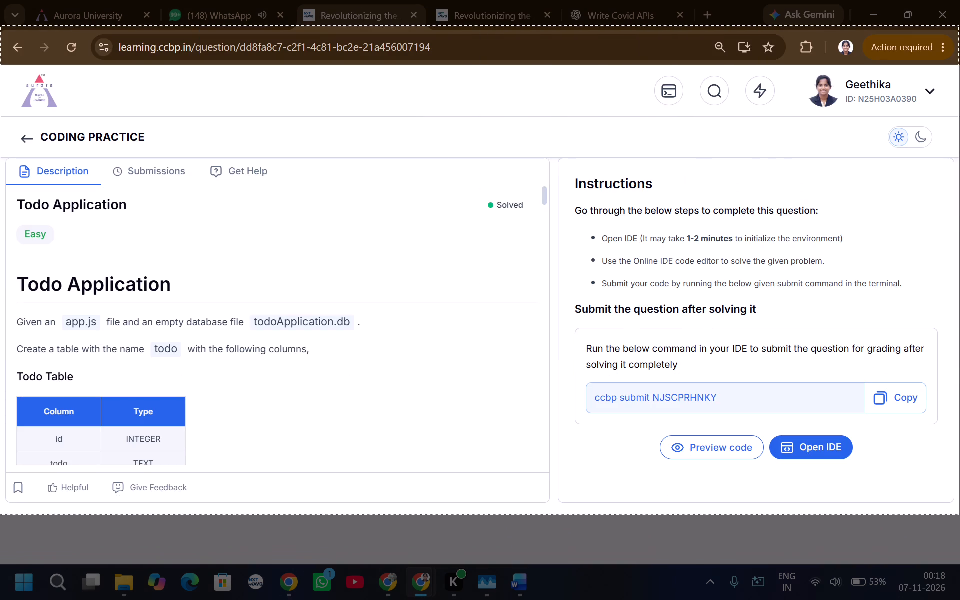
Finish capturing the Todo Application question page and paste the screenshot into the Word report below the Todo Application heading.
drag(959, 513, 959, 507)
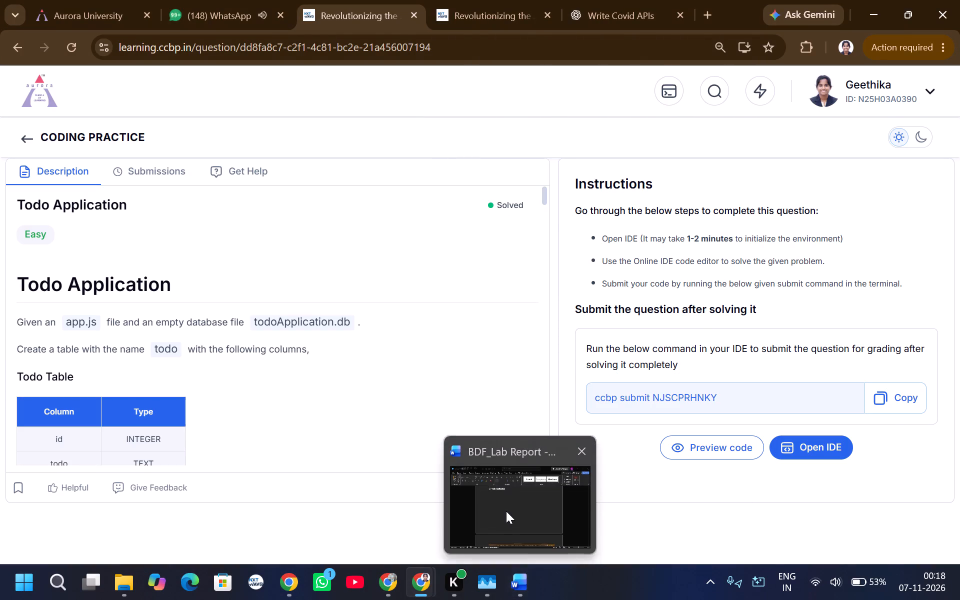
click(506, 511)
click(399, 429)
key(ctrl+v)
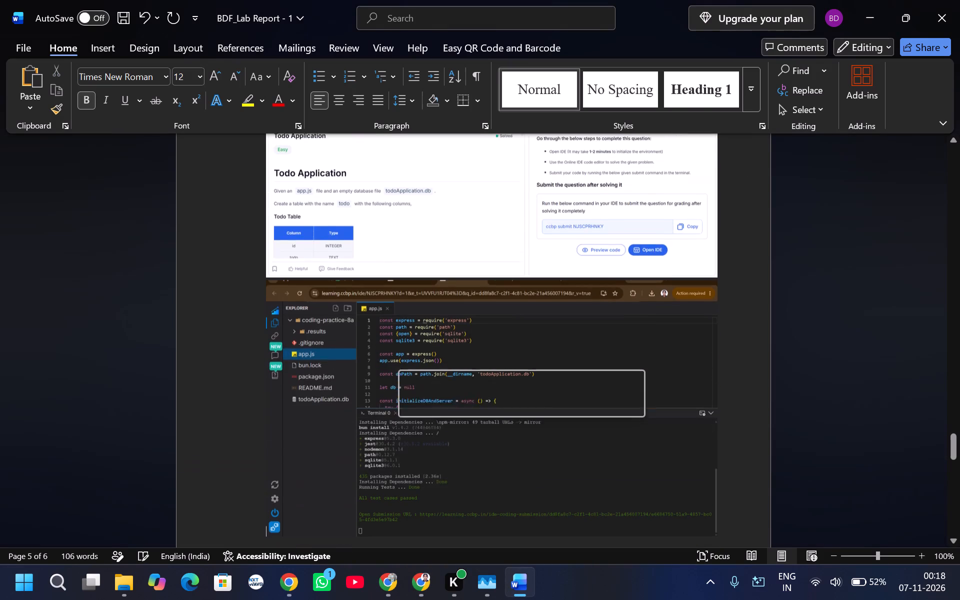
click(841, 406)
Insert blank lines after the preceding code preview screenshot so the Todo Application heading starts on the same page as its question screenshot.
scroll(841, 406, up, 1)
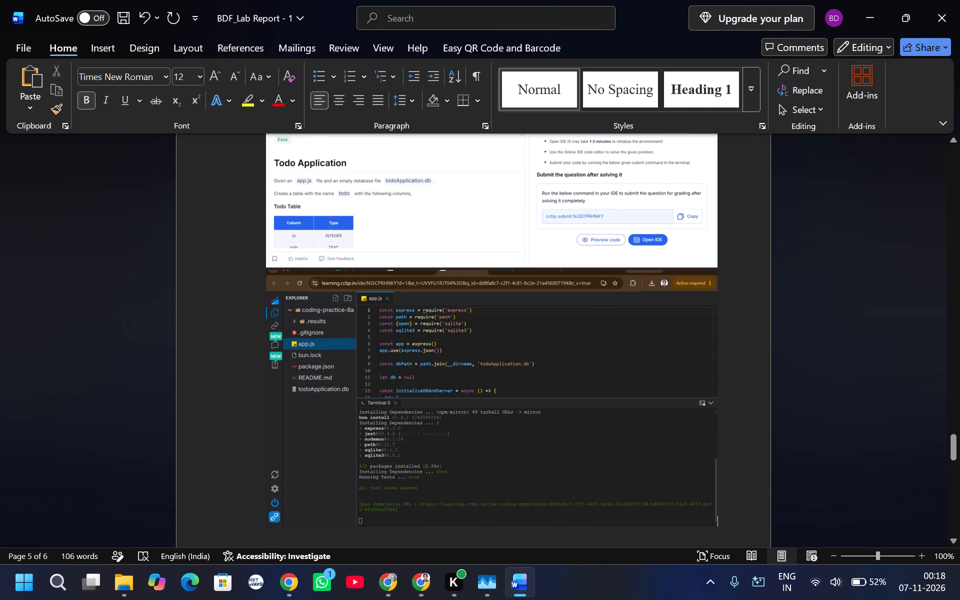
scroll(841, 406, up, 3)
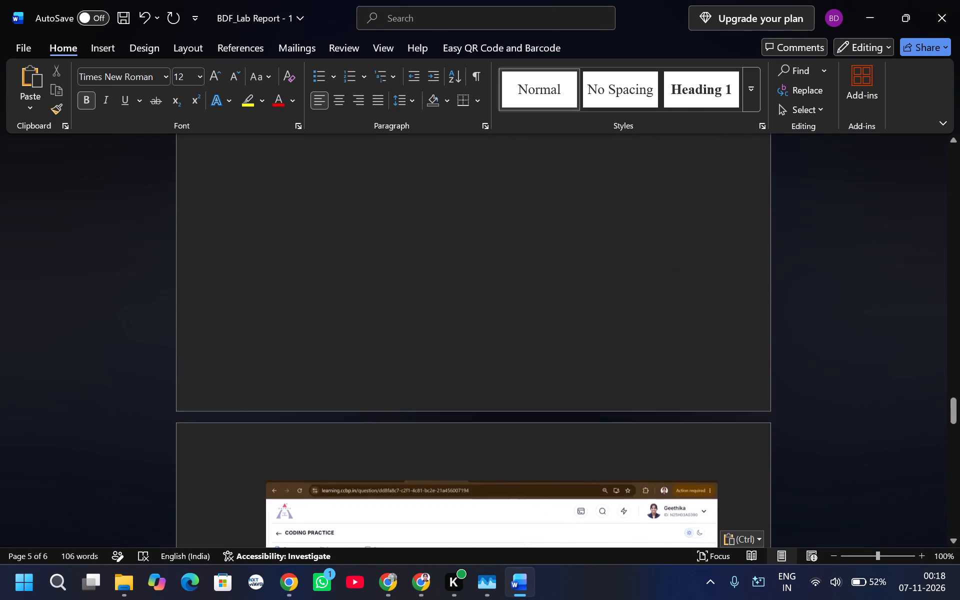
scroll(841, 406, up, 1)
click(729, 281)
key(Return)
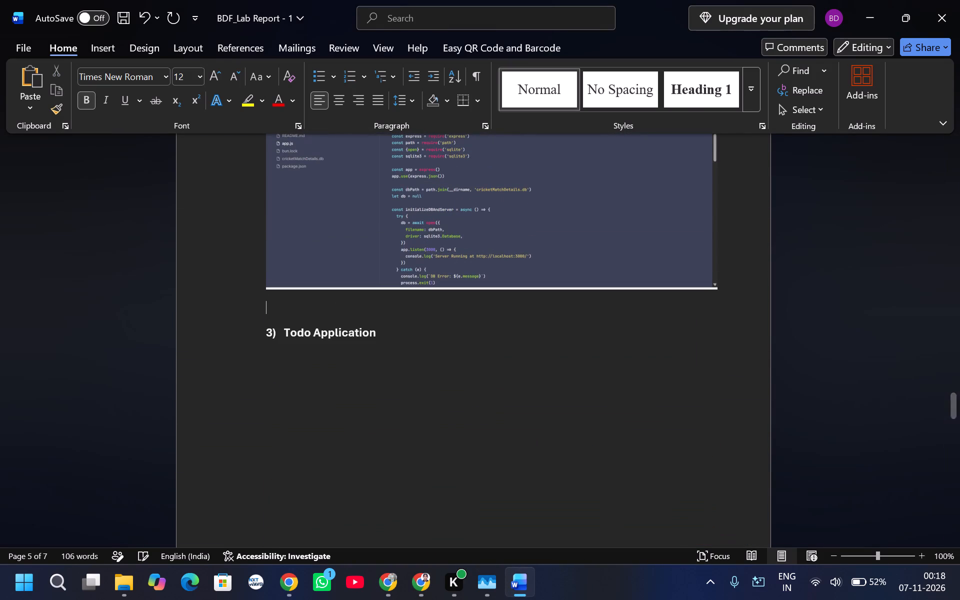
key(Return)
key(Return)
key(Return)
key(Return)
key(Return)
key(Return)
key(Return)
key(Return)
key(Return)
key(Return)
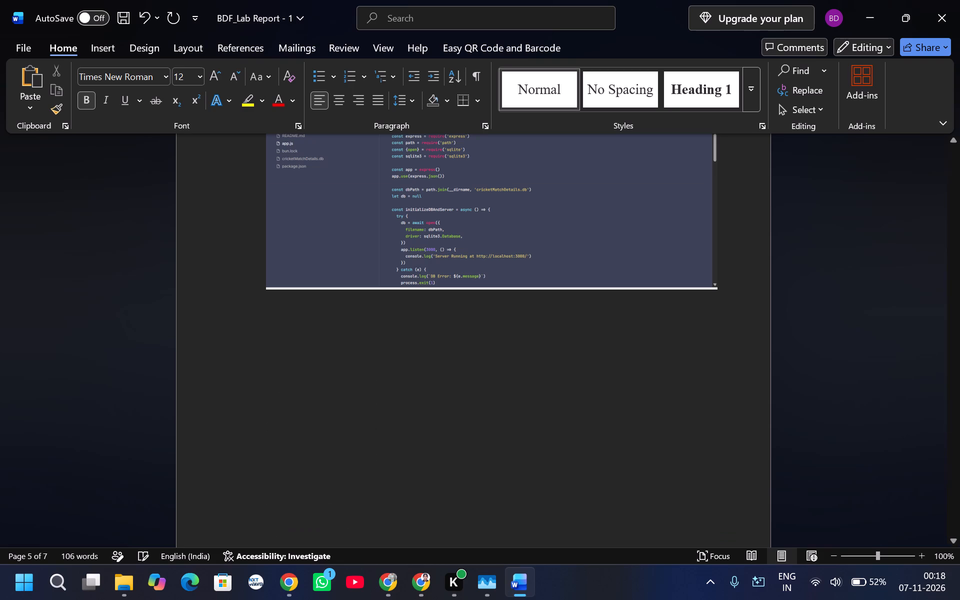
scroll(729, 281, down, 1)
key(BackSpace)
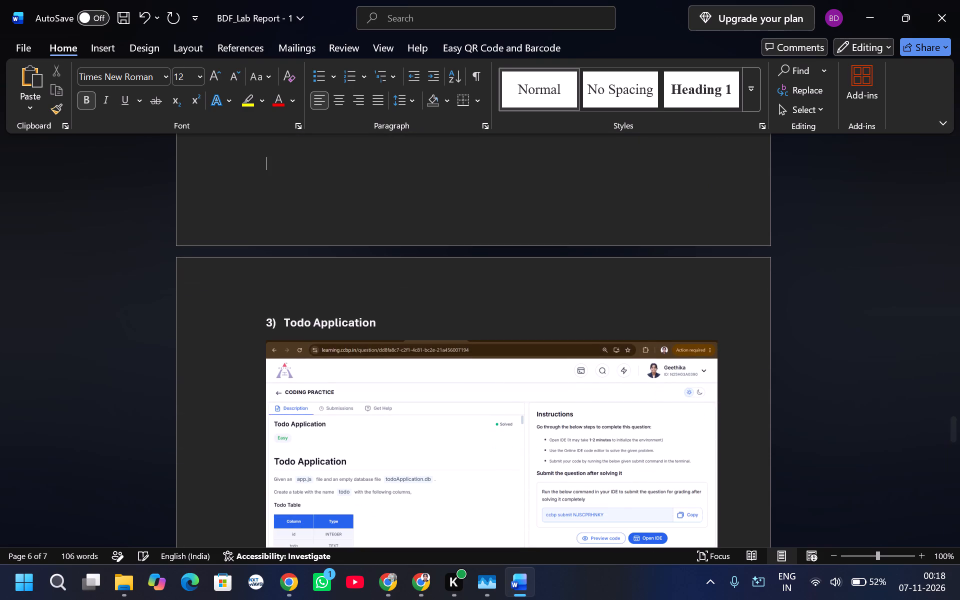
Check the layout of the Todo Application screenshots through the last page, and return to the report's cover page.
scroll(729, 281, down, 4)
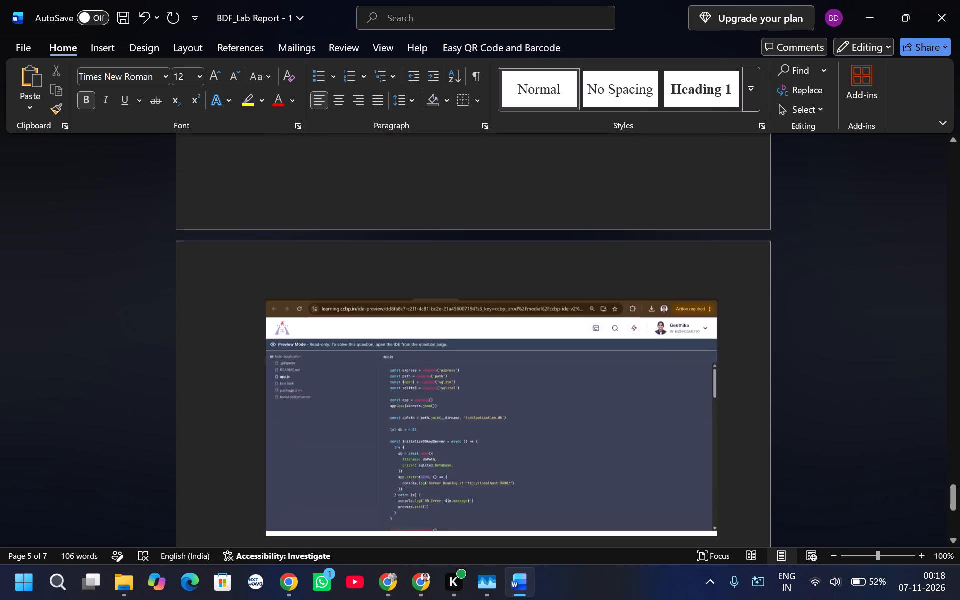
scroll(729, 281, down, 1)
scroll(729, 281, up, 1)
scroll(729, 281, up, 20)
scroll(729, 281, up, 4)
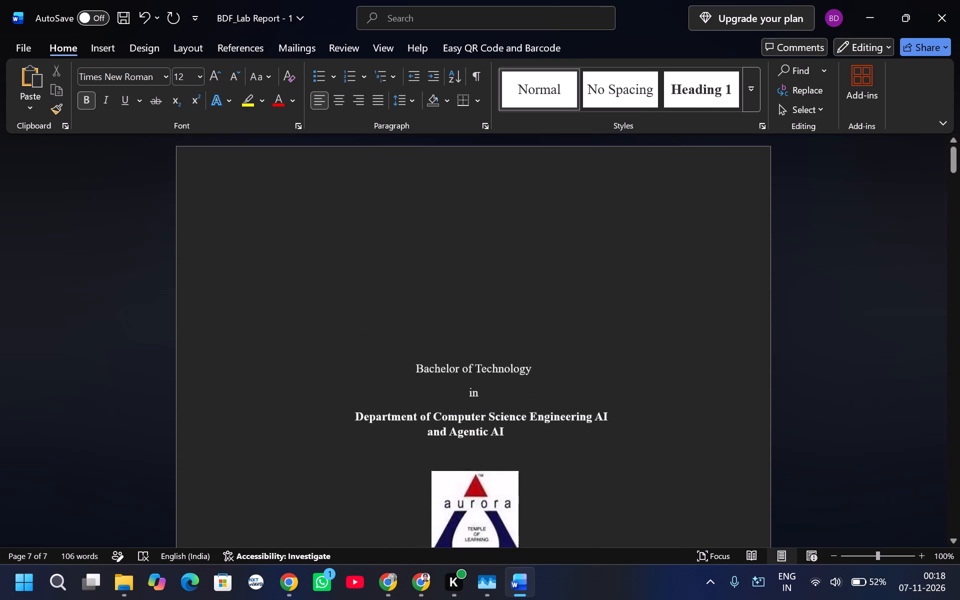
scroll(729, 281, up, 7)
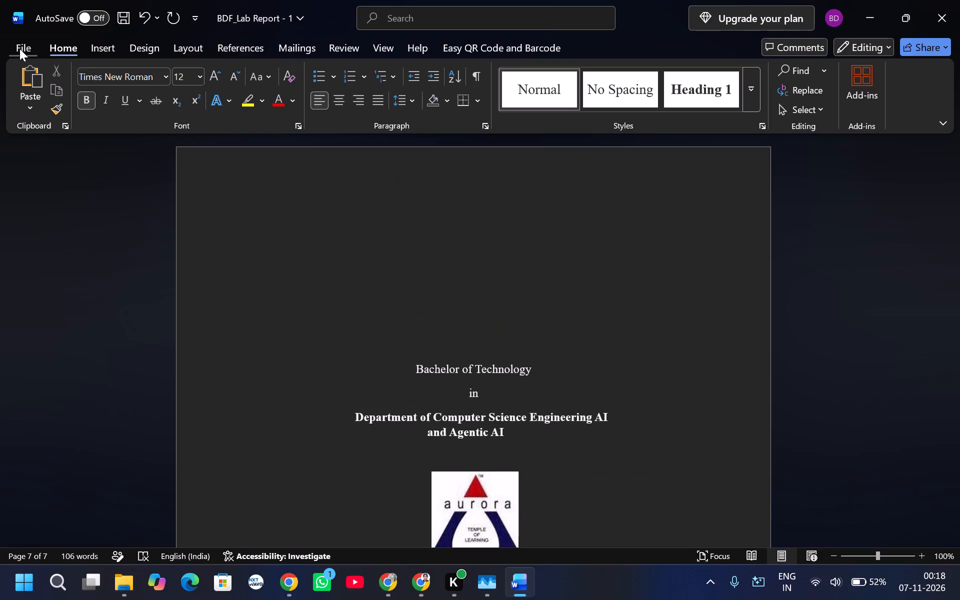
click(19, 48)
click(53, 286)
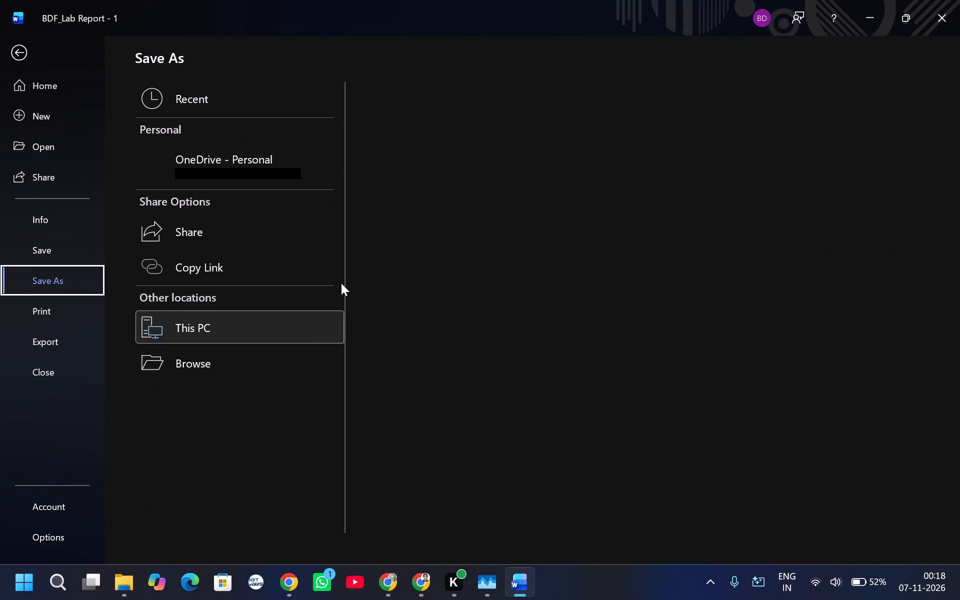
click(256, 329)
click(462, 173)
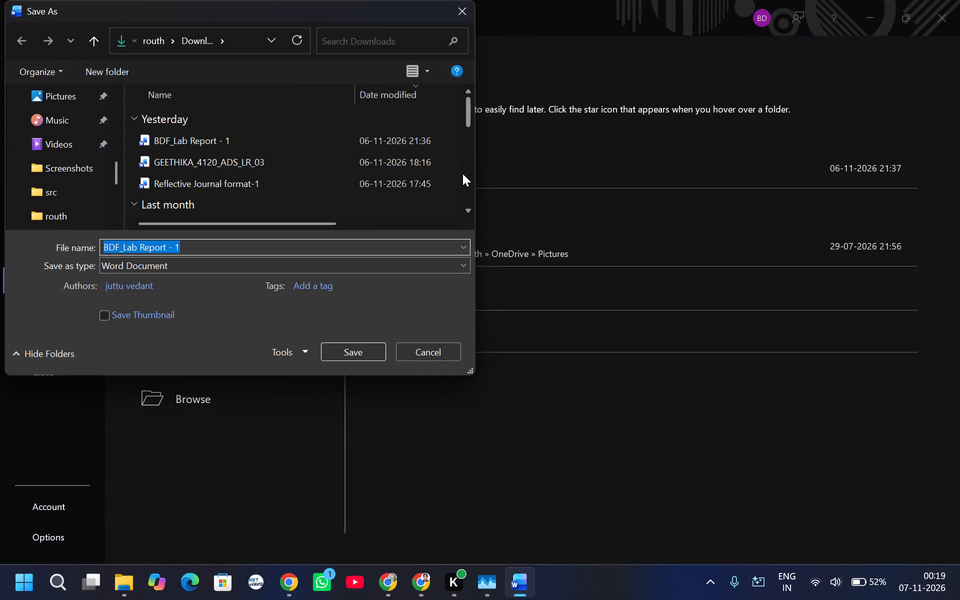
key(BackSpace)
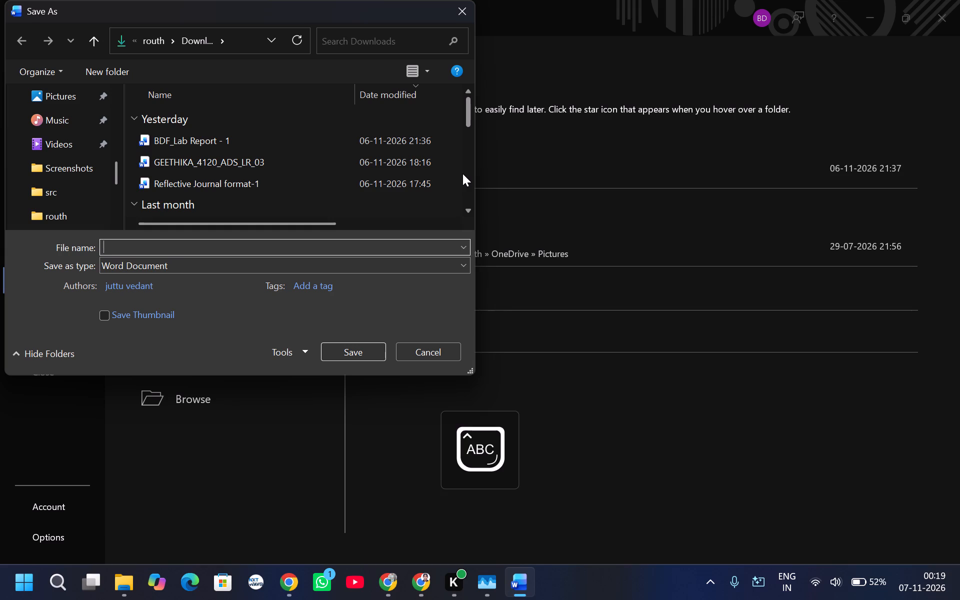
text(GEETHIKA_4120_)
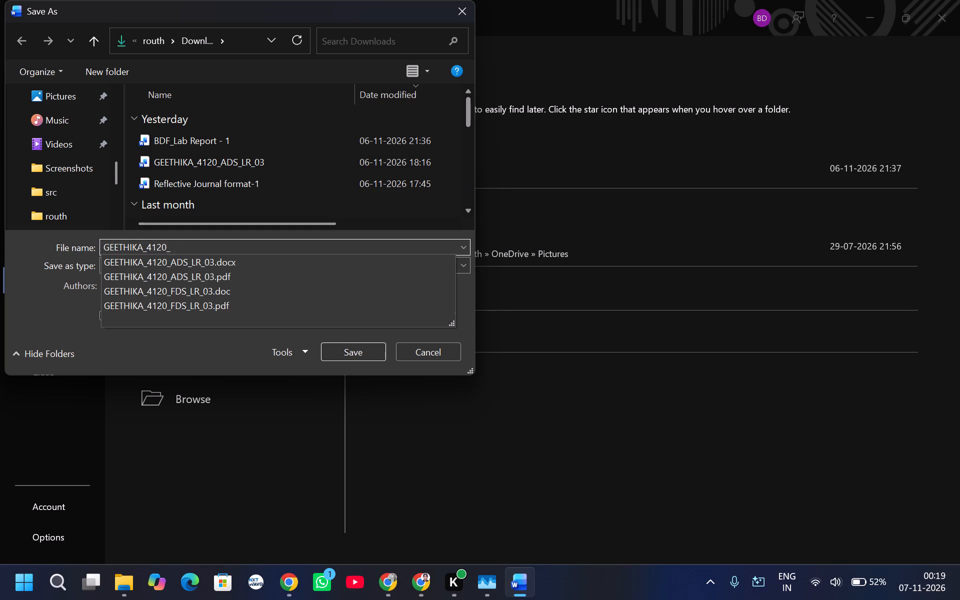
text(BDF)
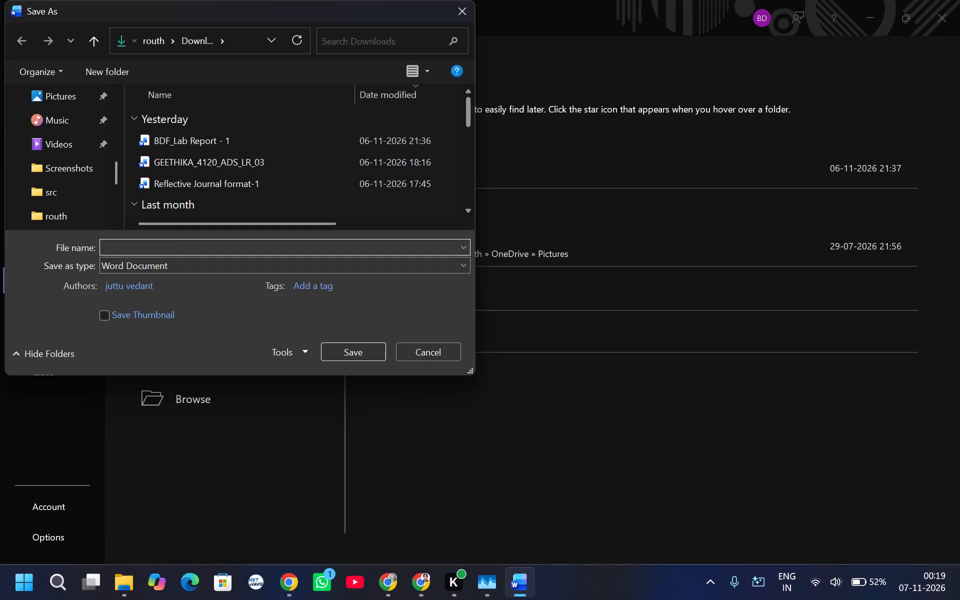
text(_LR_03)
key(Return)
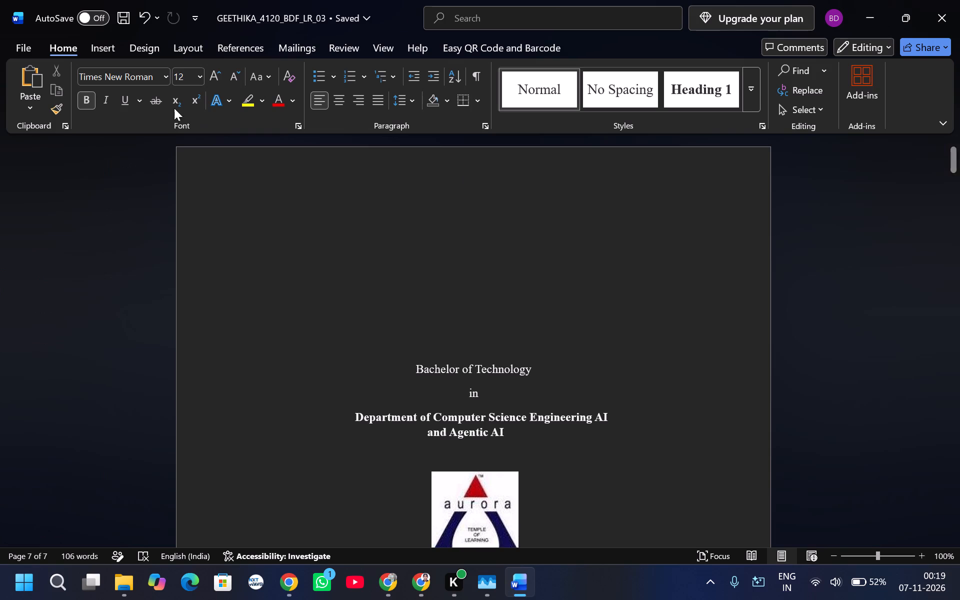
Export the report as a standard-quality PDF to Downloads under the document's own name, opening it after publishing.
scroll(205, 262, down, 16)
scroll(205, 262, down, 7)
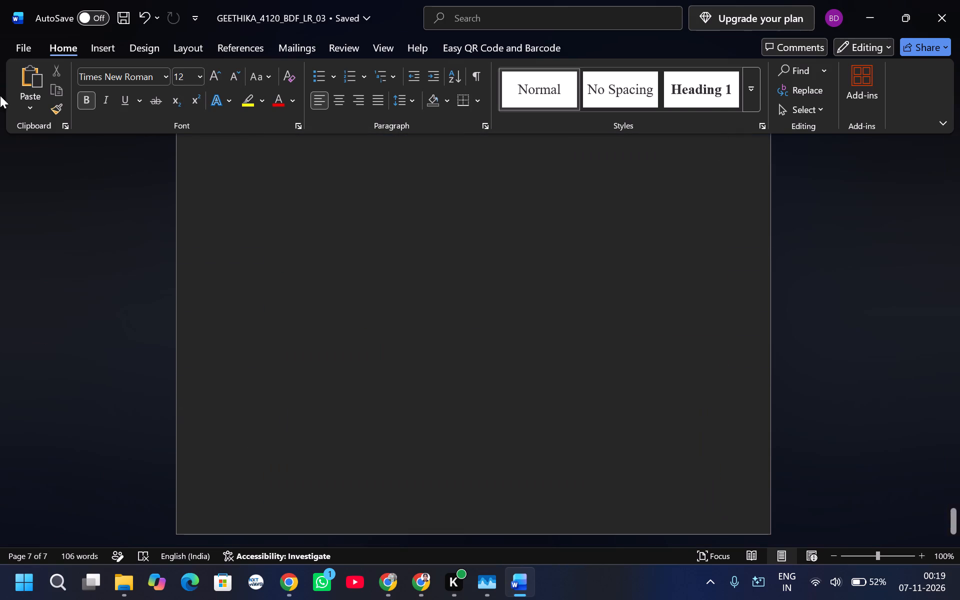
scroll(409, 370, up, 20)
scroll(409, 370, up, 3)
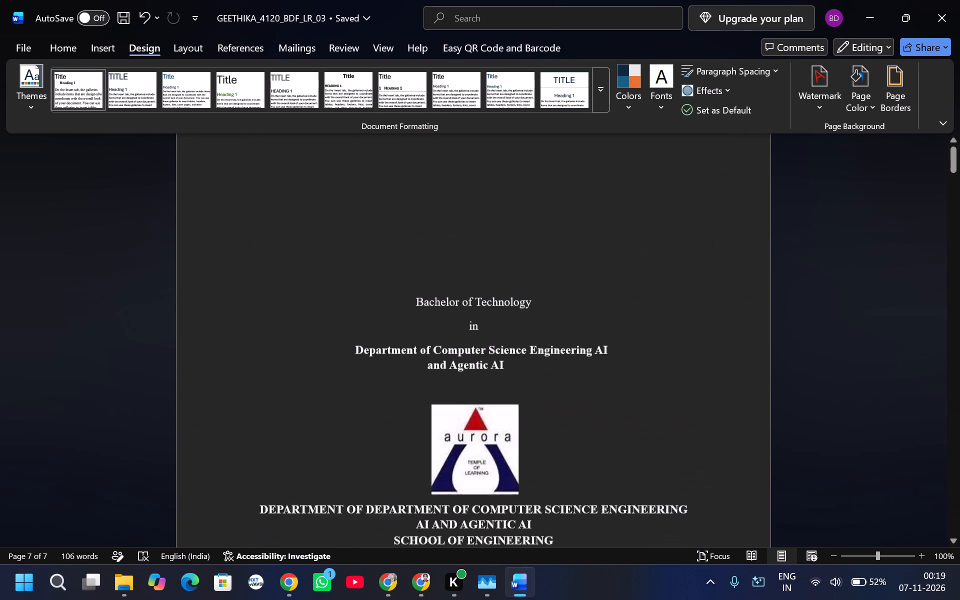
scroll(409, 370, down, 5)
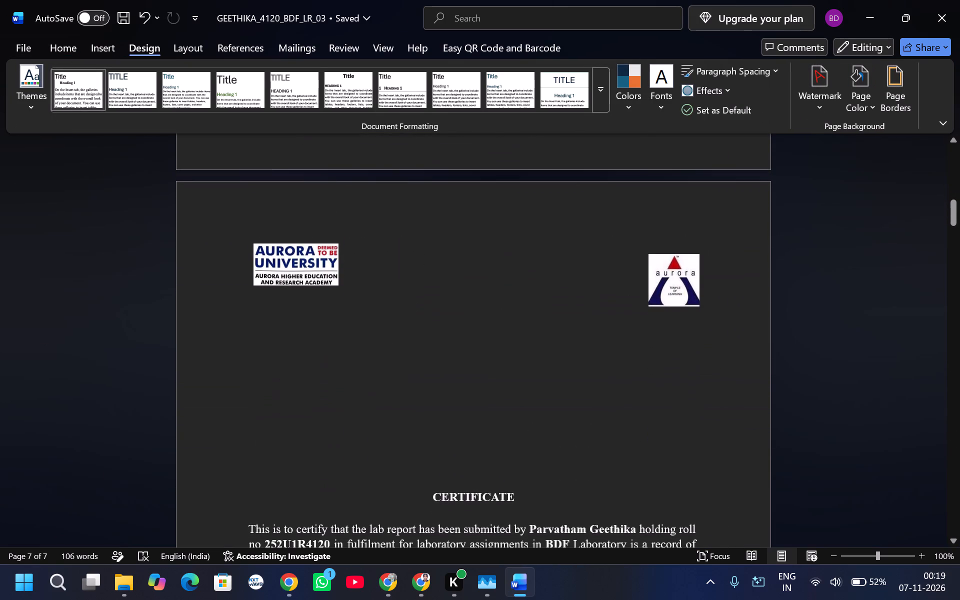
click(12, 47)
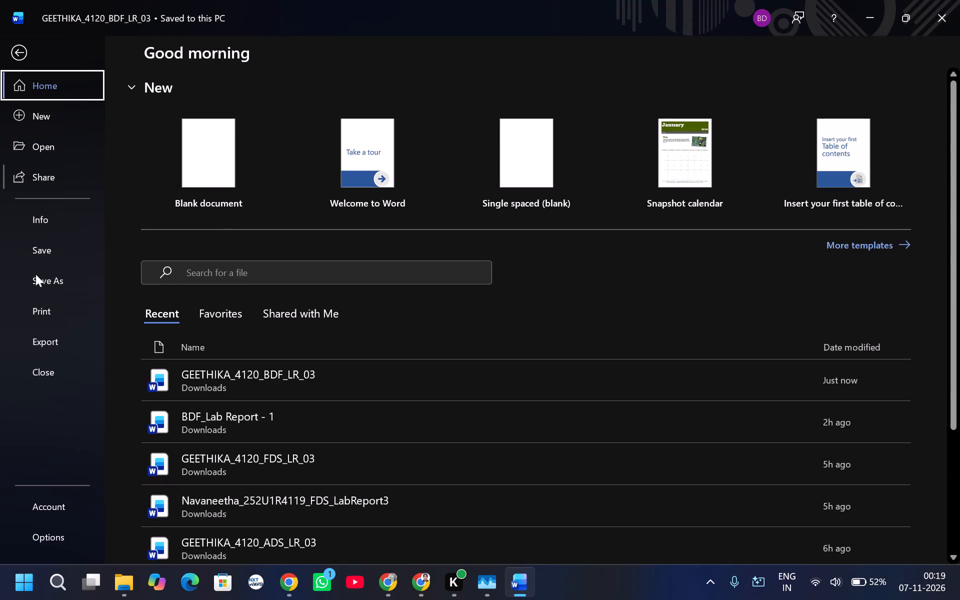
click(50, 338)
click(433, 215)
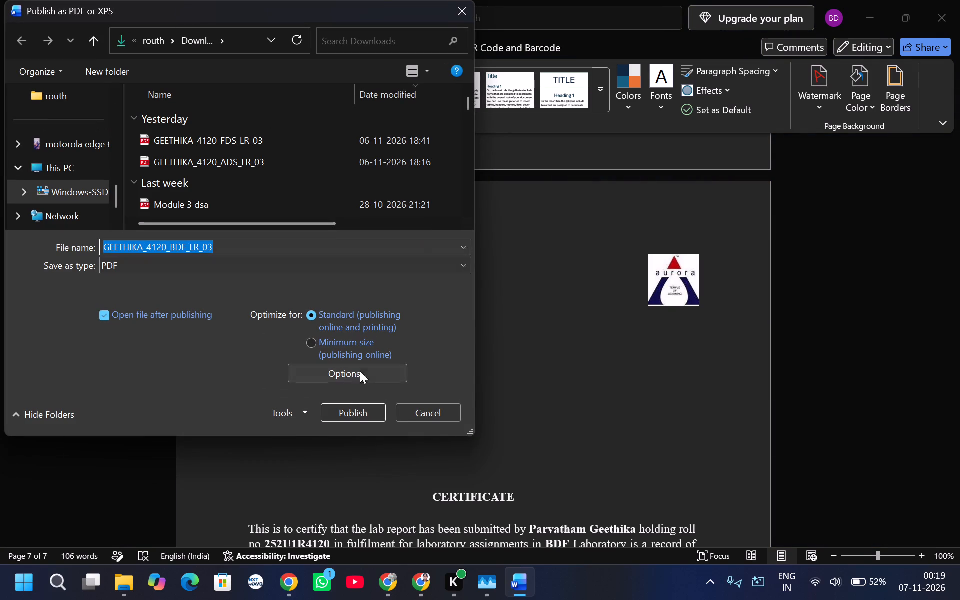
click(333, 410)
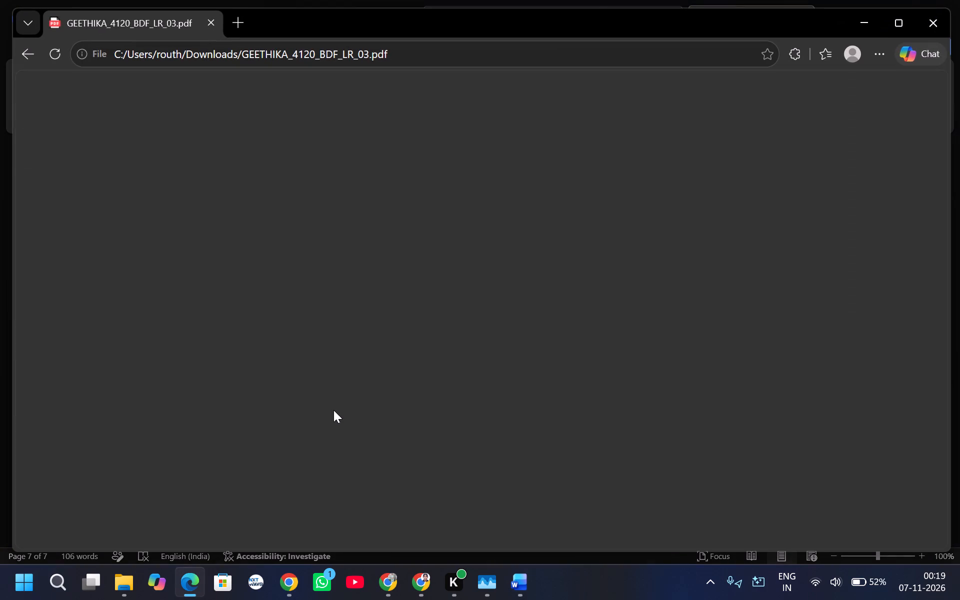
Review every page of the exported PDF, from the cover and certificate to the Todo Application screenshots, and close it.
scroll(333, 410, down, 2)
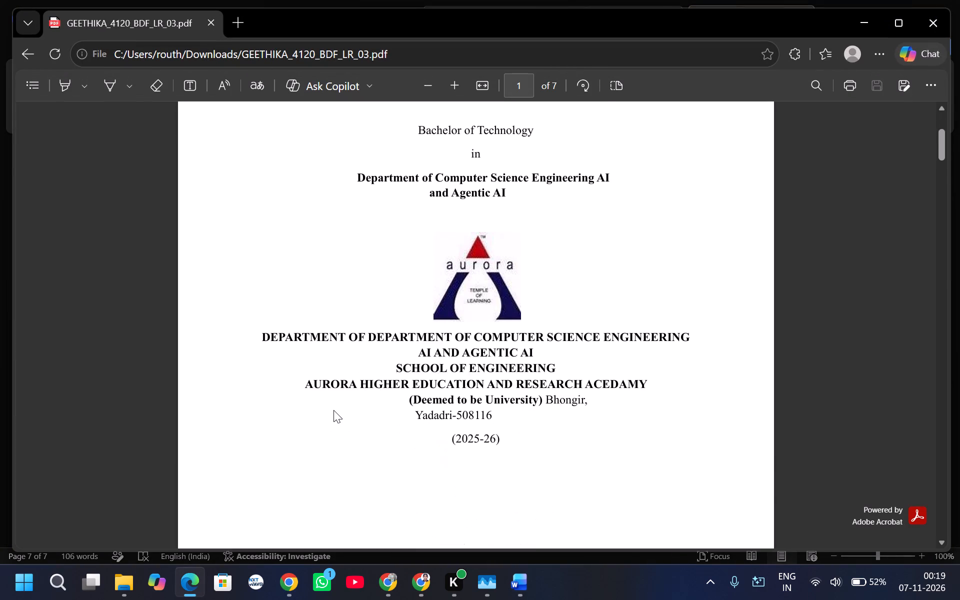
scroll(333, 410, down, 10)
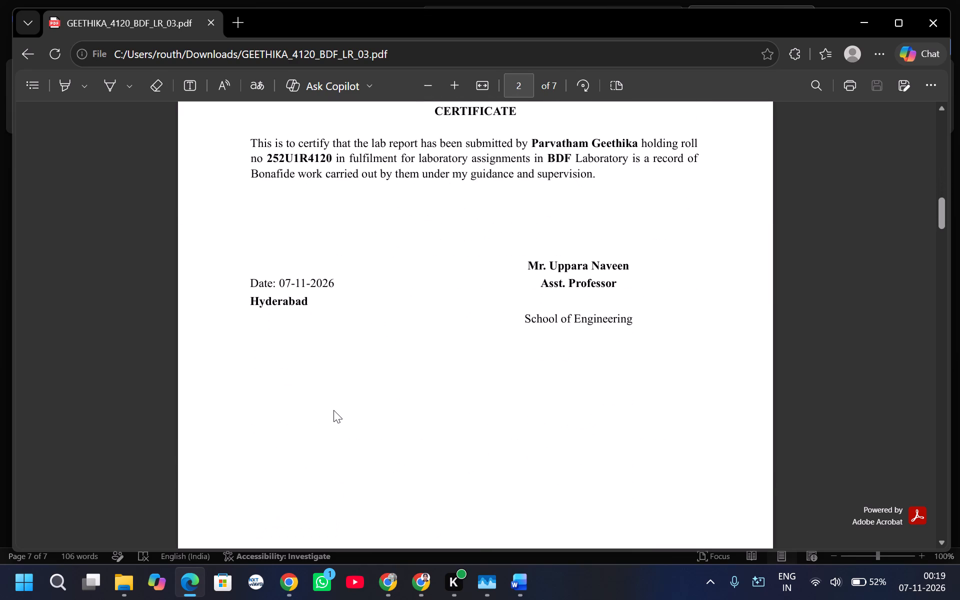
scroll(333, 410, down, 9)
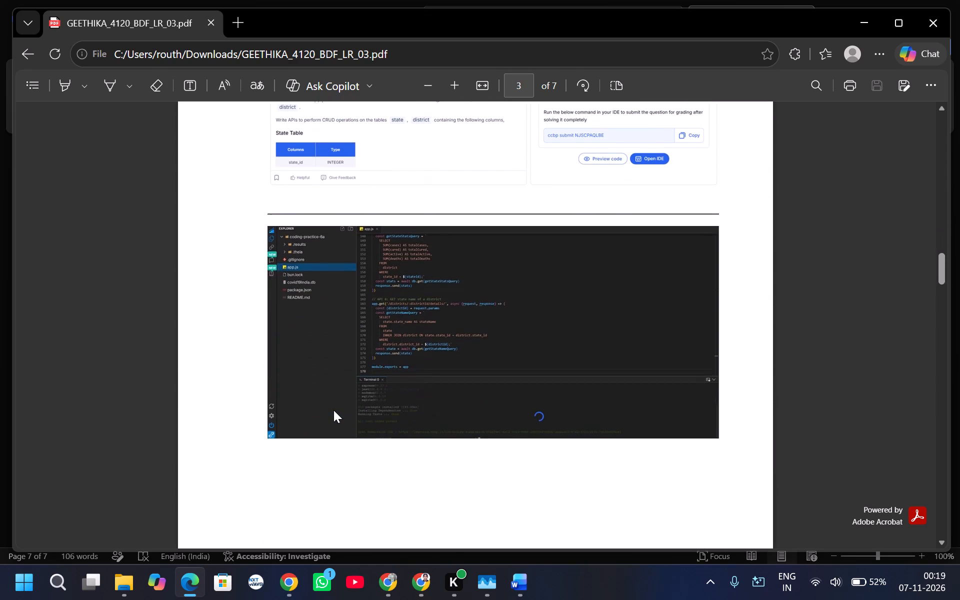
scroll(333, 410, down, 6)
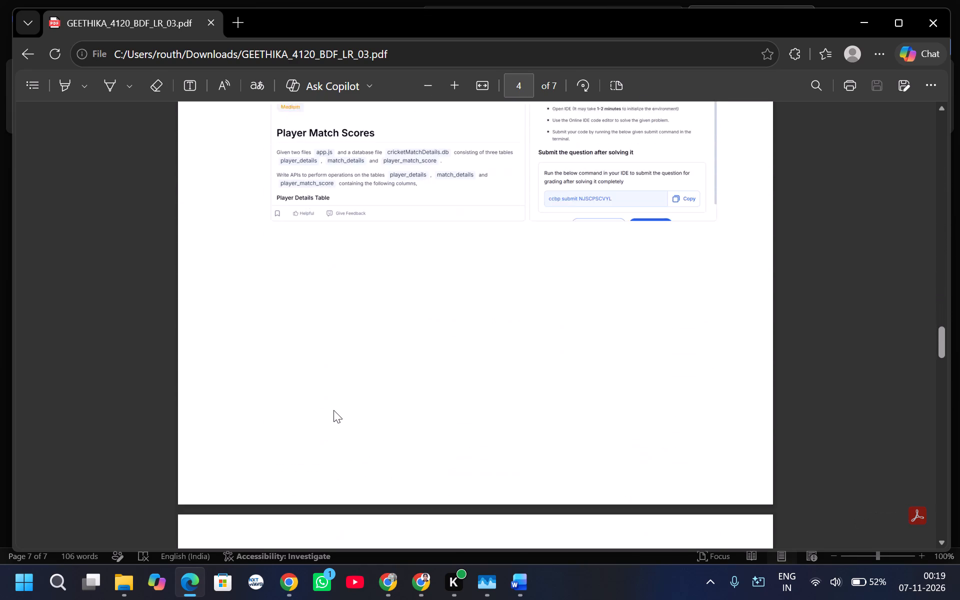
scroll(333, 410, down, 7)
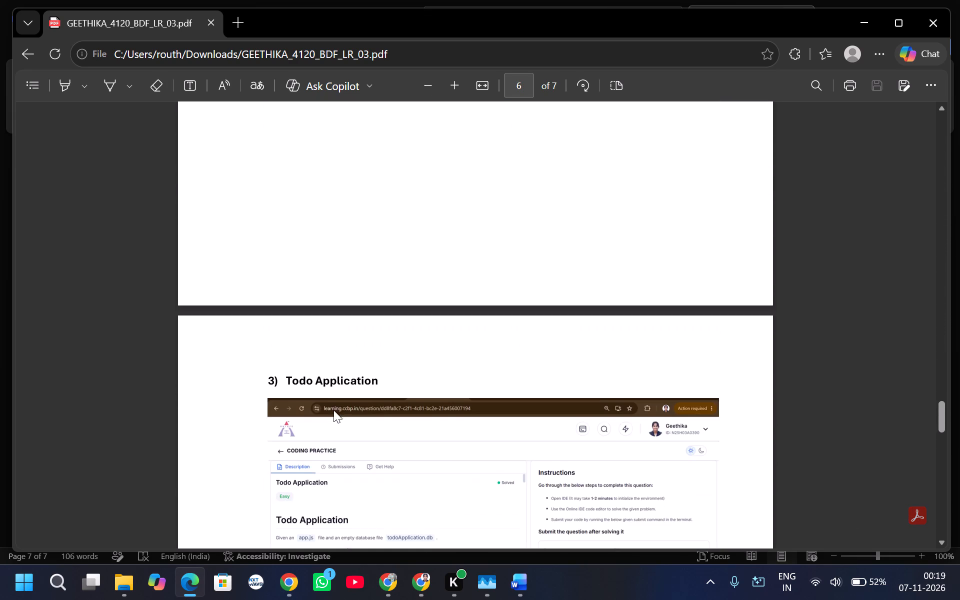
scroll(333, 410, down, 9)
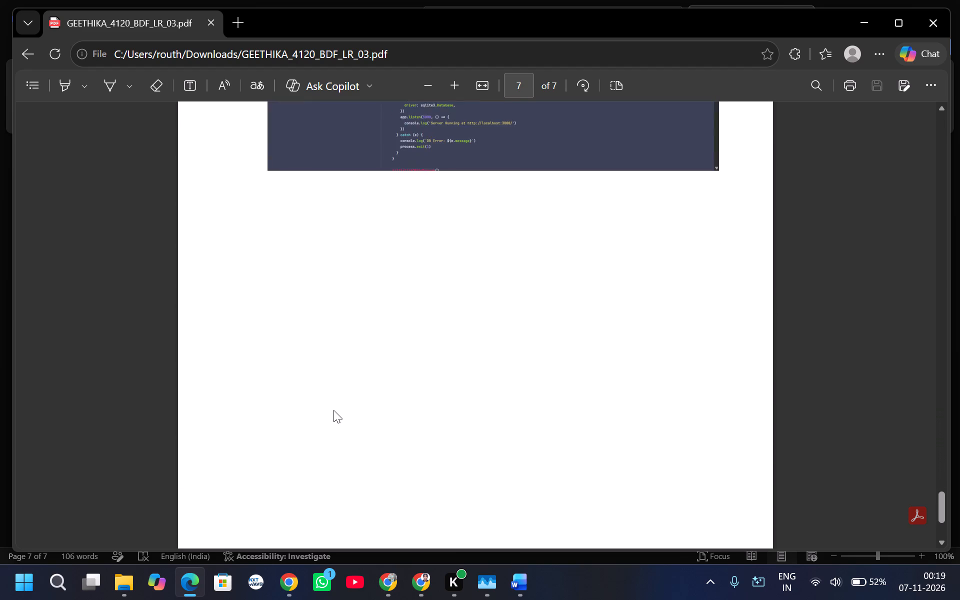
click(935, 18)
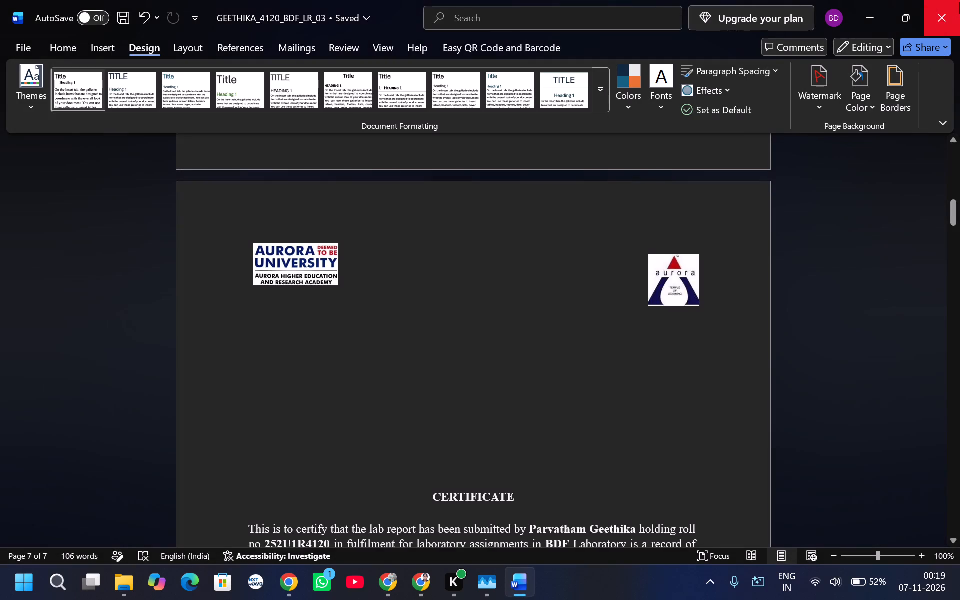
Close the saved report document in Word.
click(959, 2)
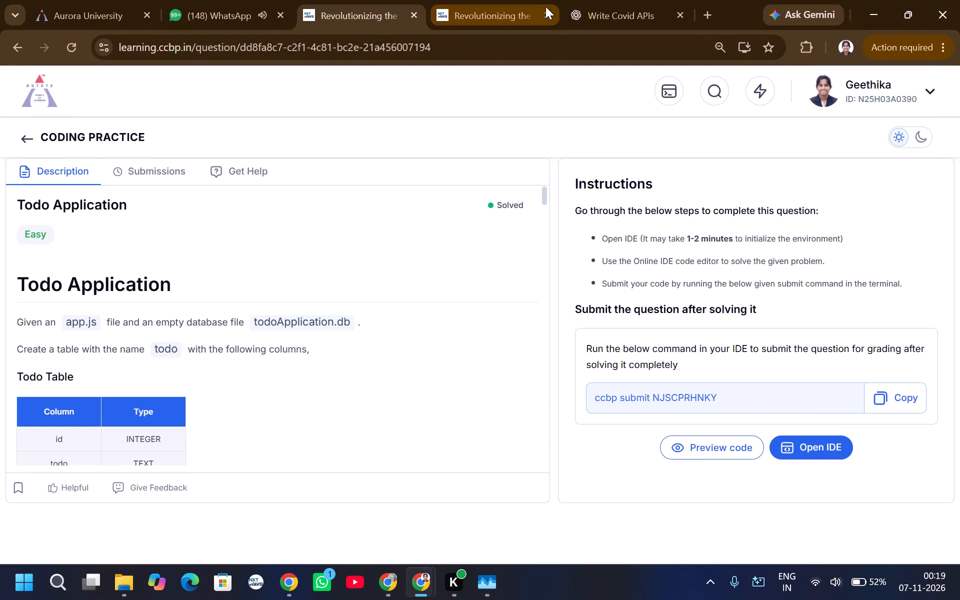
In Chrome, close the duplicate learning portal tab and return from the Todo Application question to the learning portal's home page.
click(547, 13)
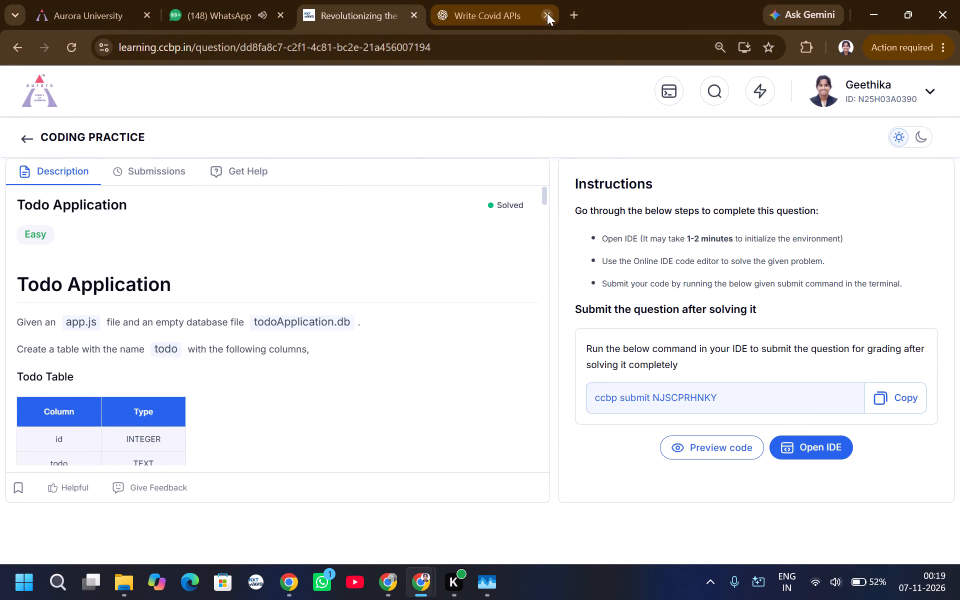
click(25, 132)
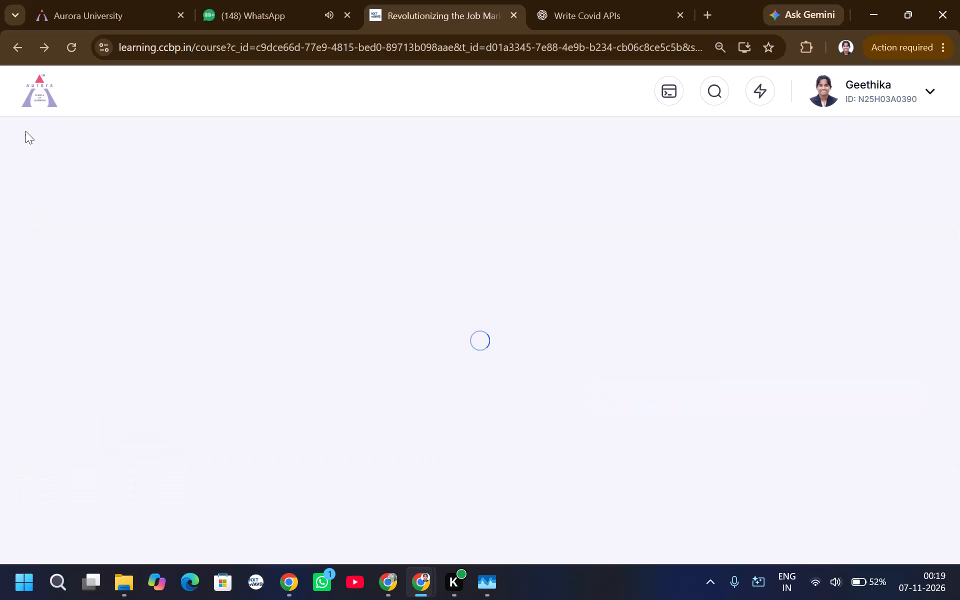
click(27, 86)
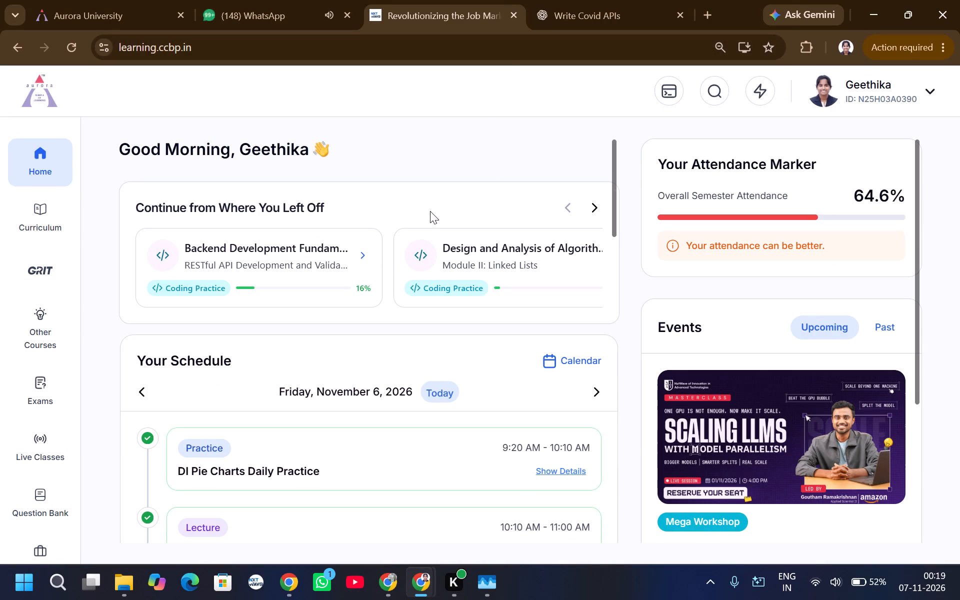
Switch to the Aurora University portal and go from its attendance page back to the dashboard.
click(109, 0)
scroll(449, 413, down, 2)
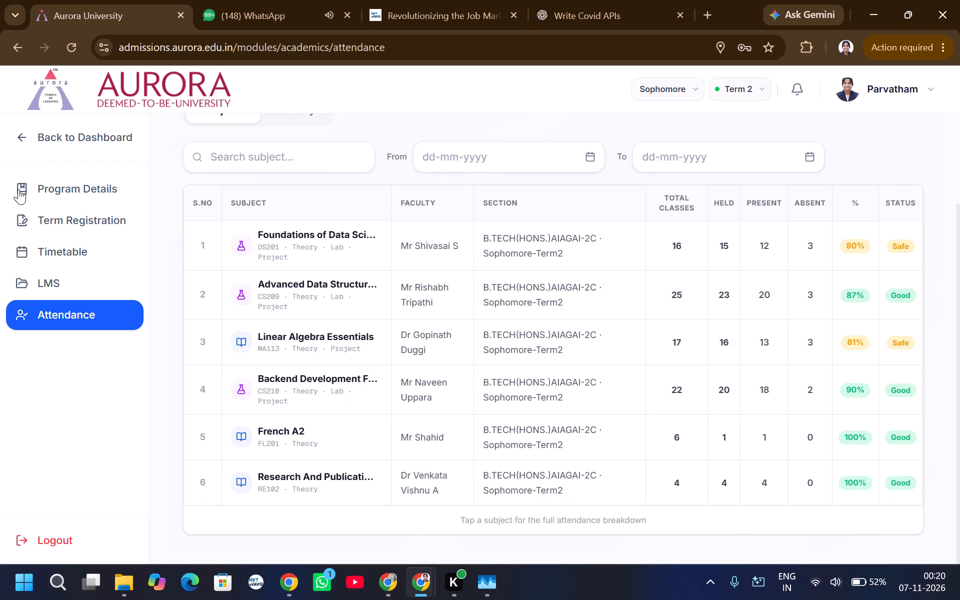
click(73, 131)
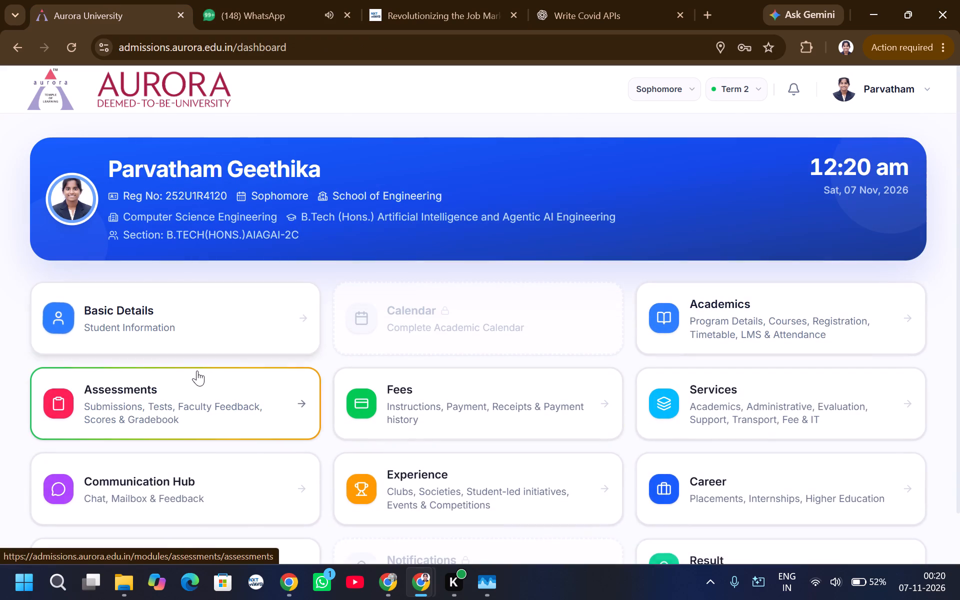
Upload the BDF lab report PDF from Downloads to Lab Report 3 in the Backend Development Fundamentals assessments.
click(197, 370)
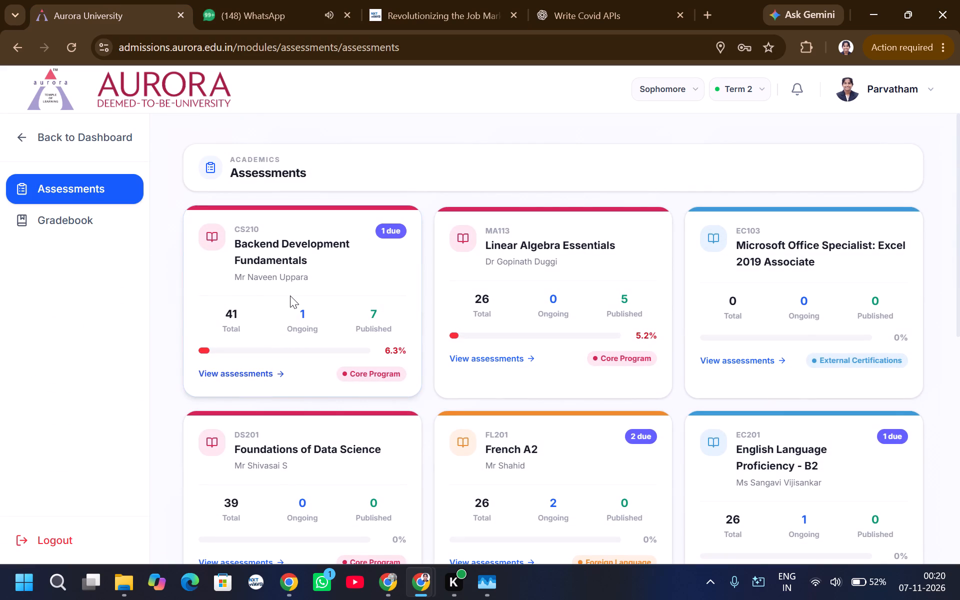
click(290, 295)
scroll(290, 295, down, 3)
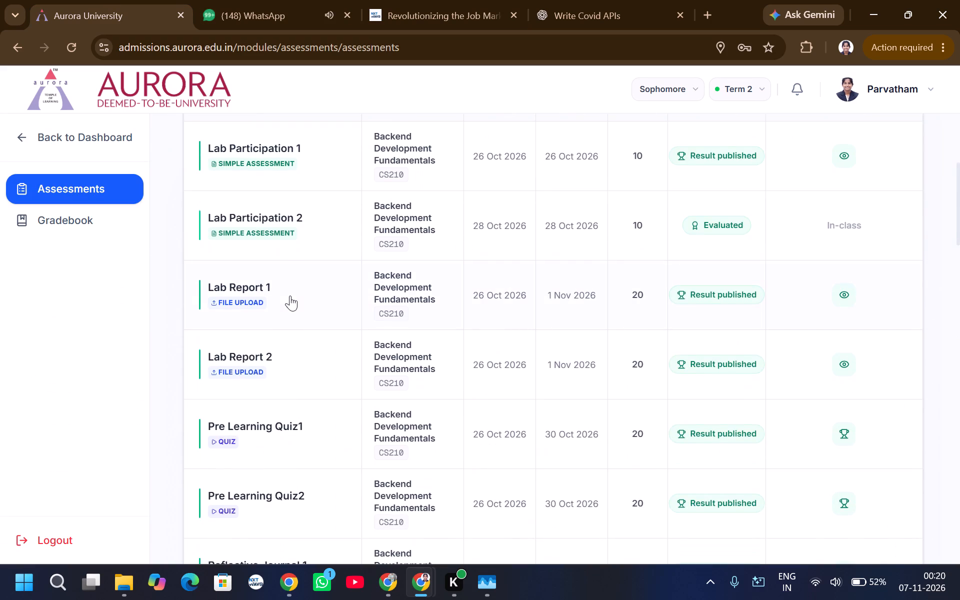
click(290, 295)
scroll(290, 295, down, 3)
click(362, 289)
scroll(590, 370, down, 3)
click(840, 472)
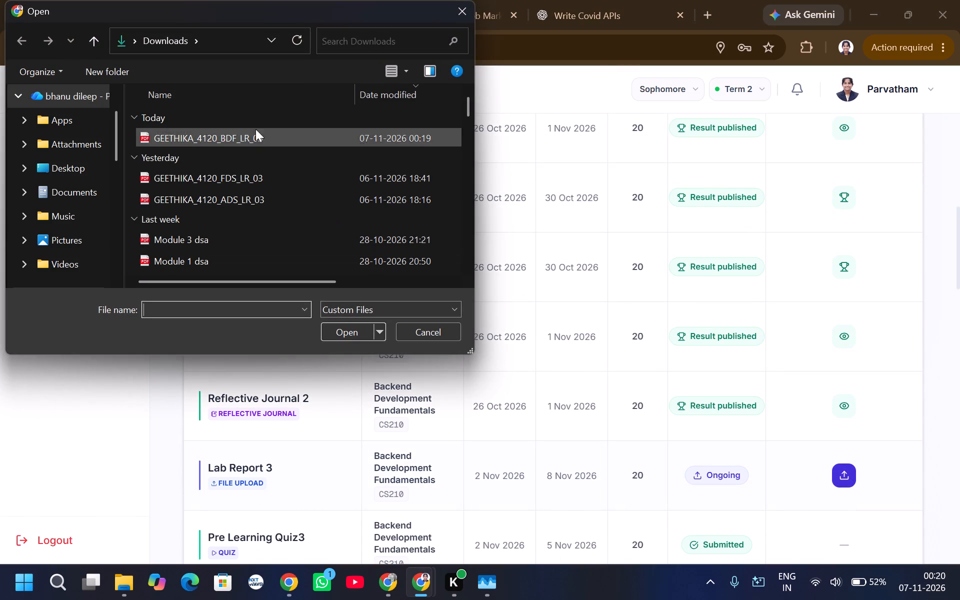
double_click(257, 140)
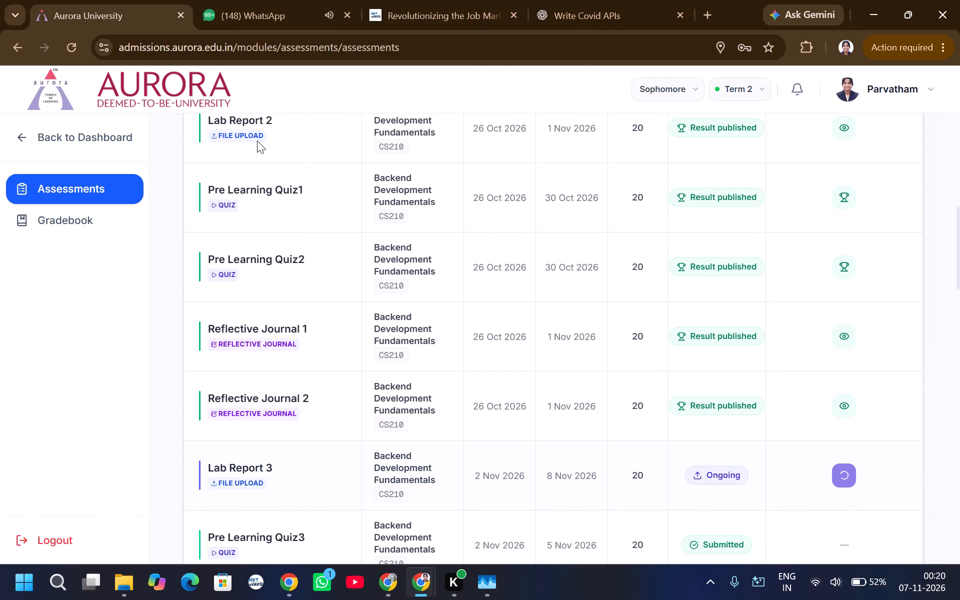
Return to the subject overview, check the subject cards for assessments still due, and go back to the dashboard.
scroll(543, 288, up, 5)
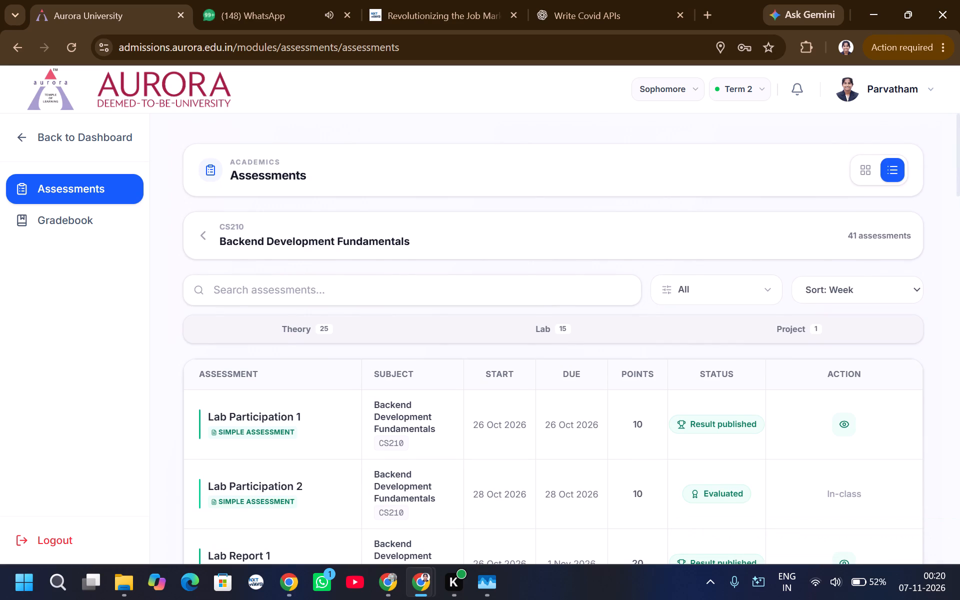
click(200, 240)
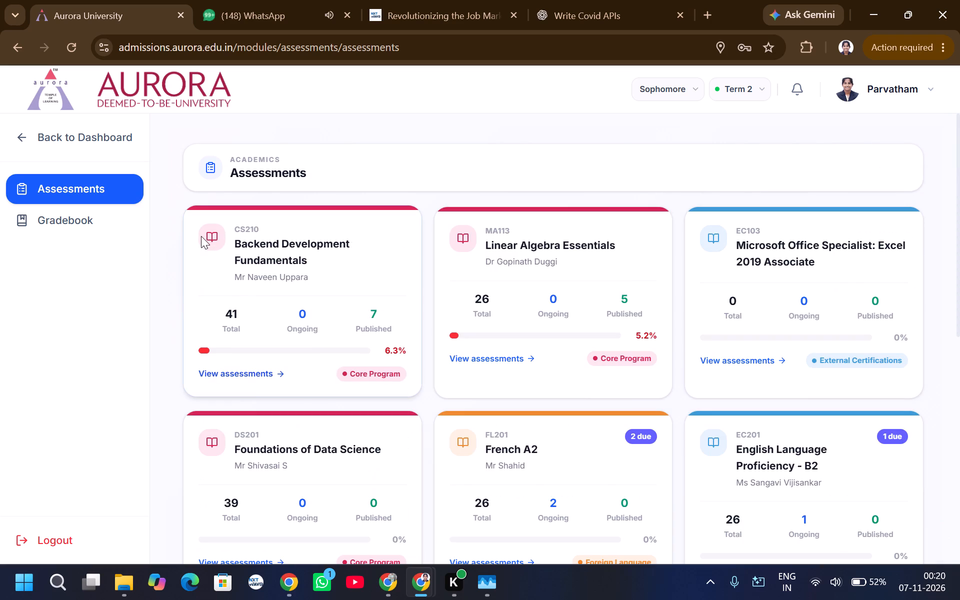
scroll(454, 400, down, 1)
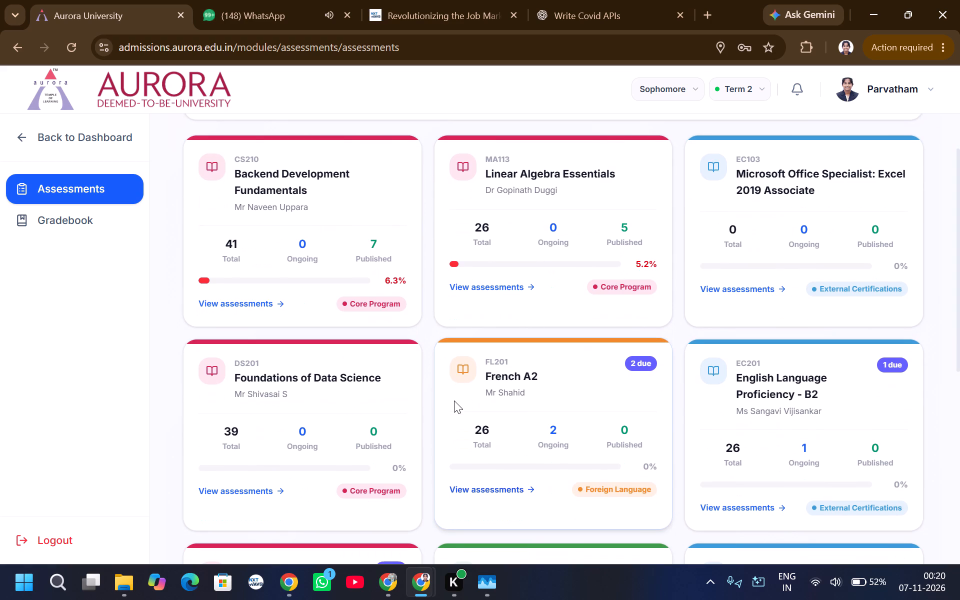
scroll(454, 400, down, 6)
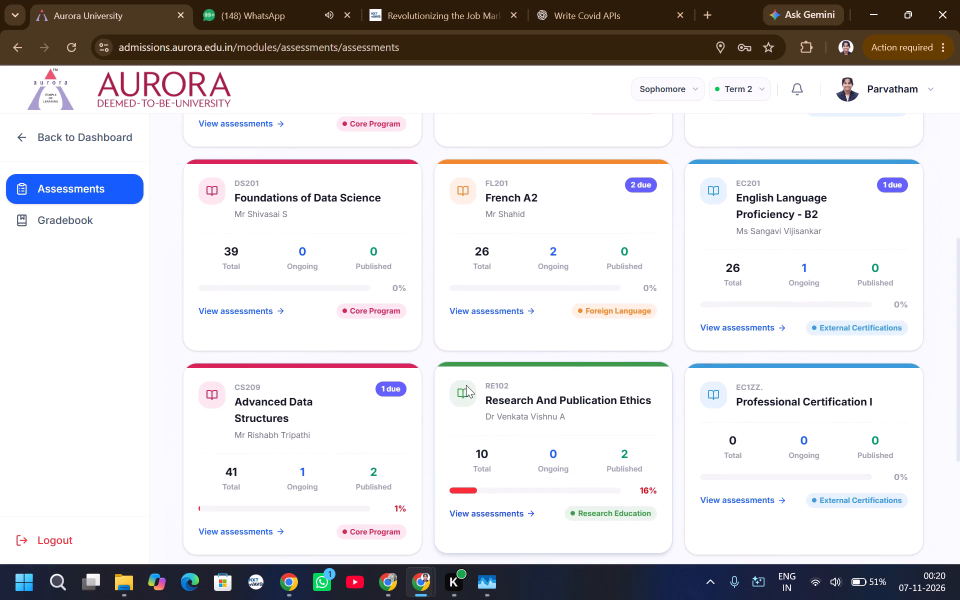
scroll(579, 408, down, 7)
scroll(579, 396, up, 7)
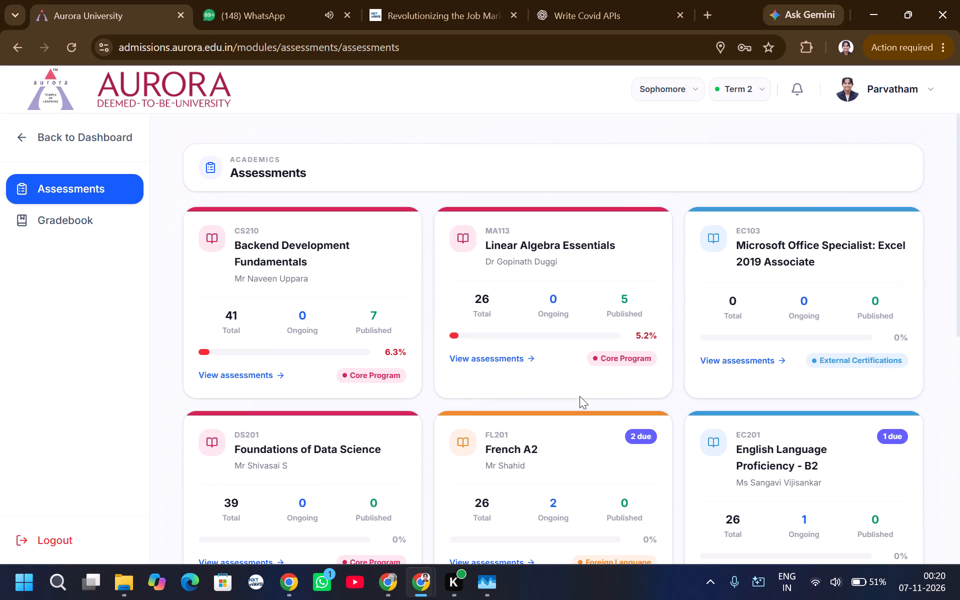
click(80, 145)
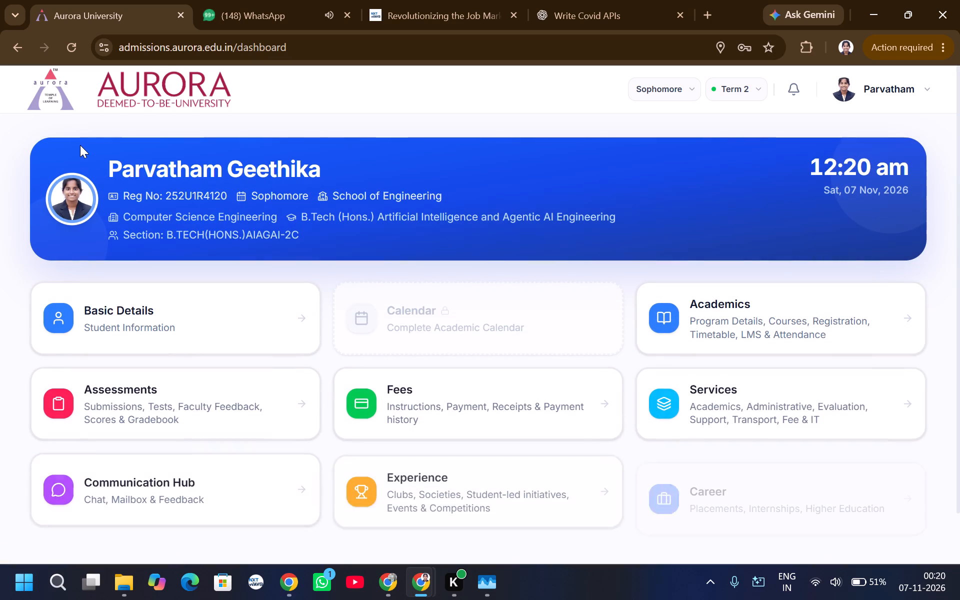
scroll(537, 352, down, 5)
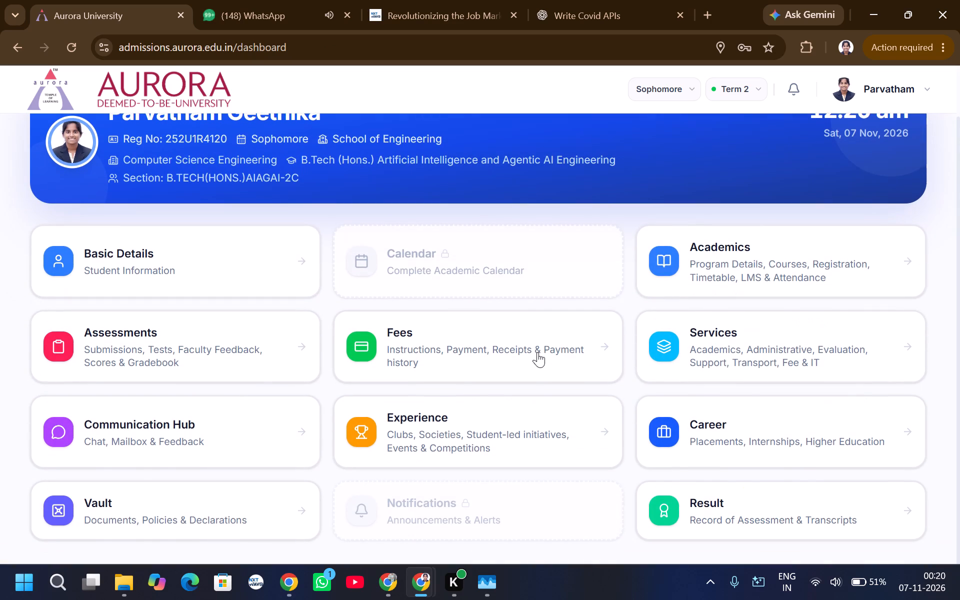
scroll(537, 352, down, 2)
scroll(537, 352, up, 6)
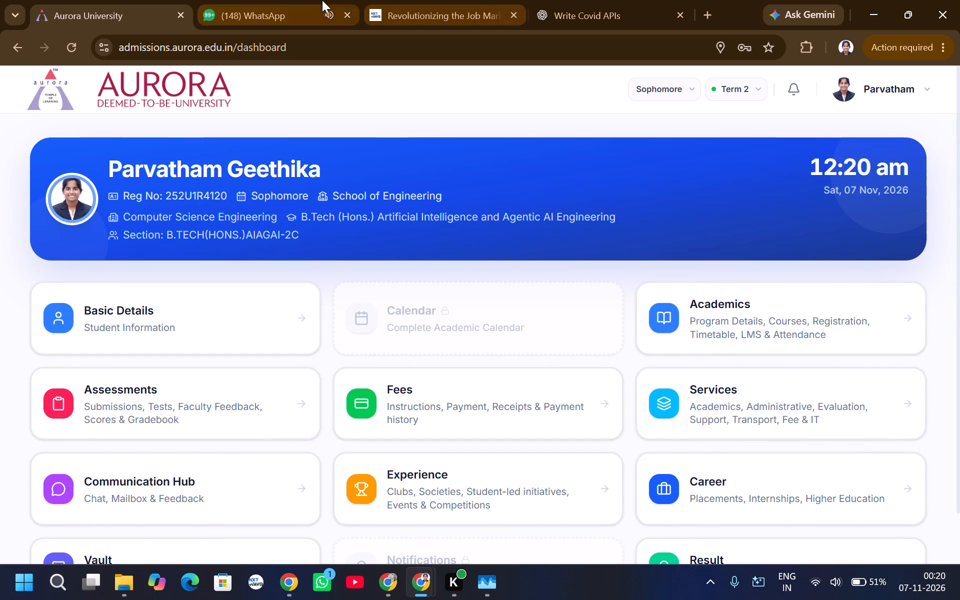
Open the Advanced Data Structures assessments and start Pre Learning Quiz3.
click(206, 422)
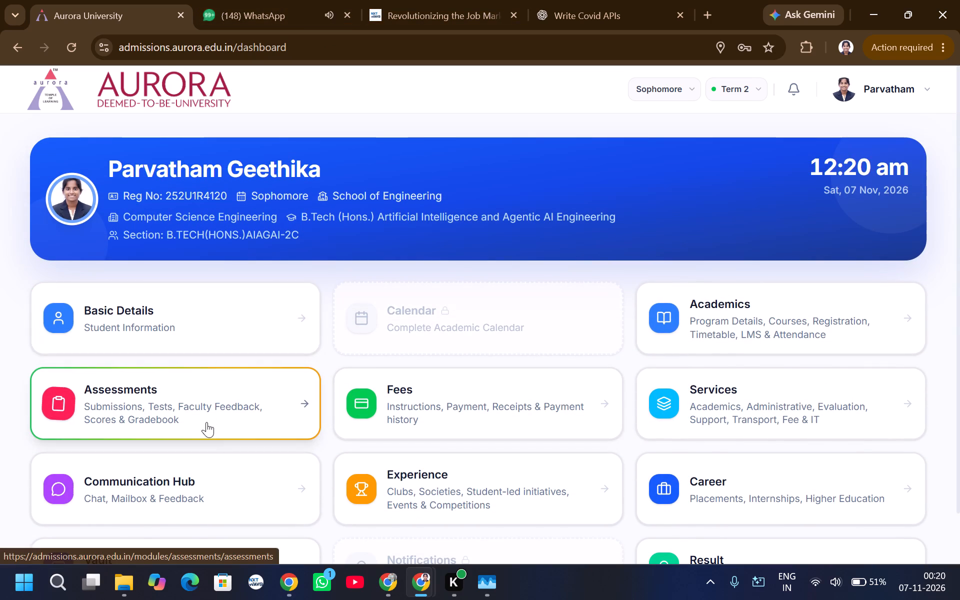
scroll(785, 257, down, 3)
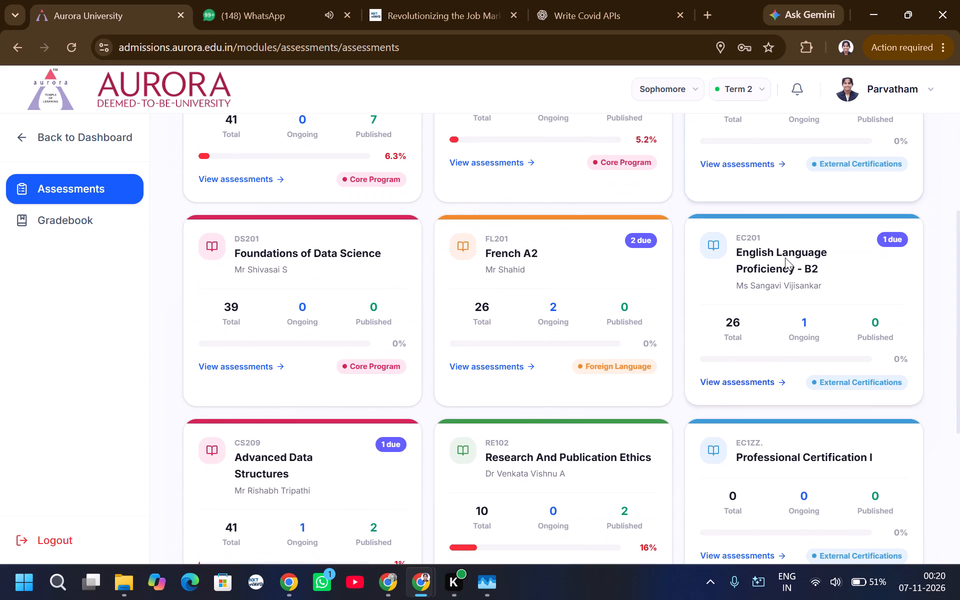
scroll(785, 257, down, 3)
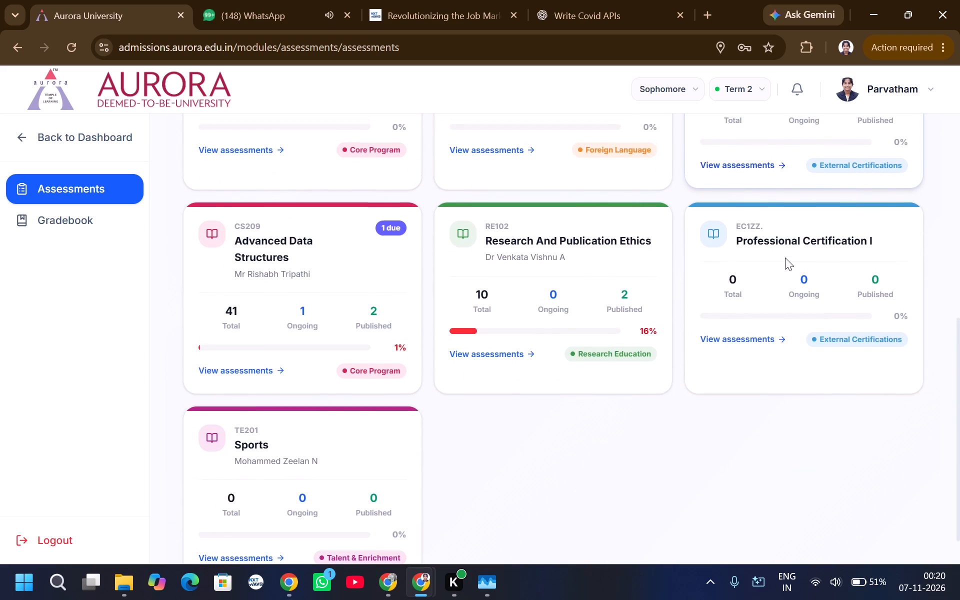
scroll(785, 257, down, 1)
click(351, 253)
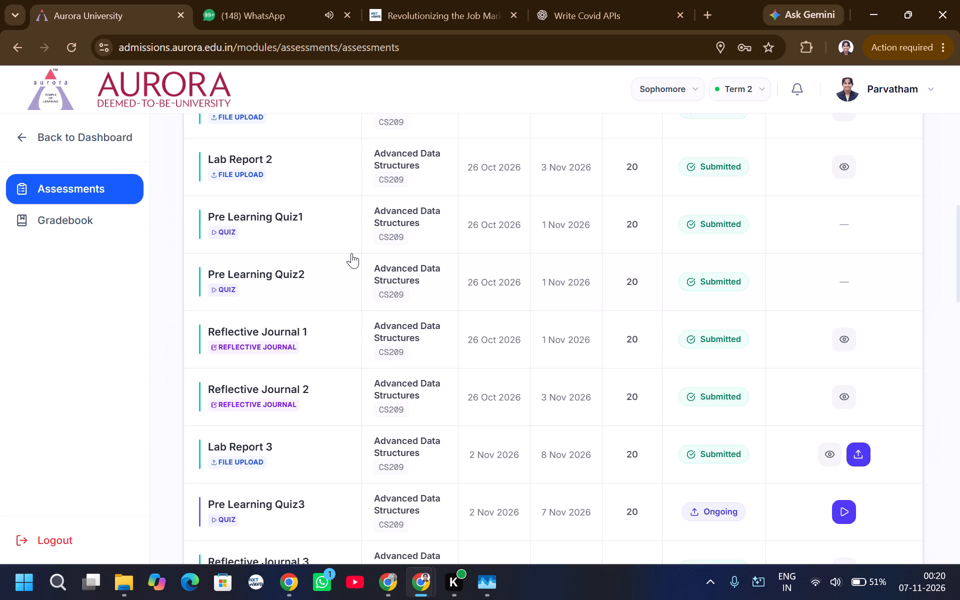
scroll(498, 445, down, 1)
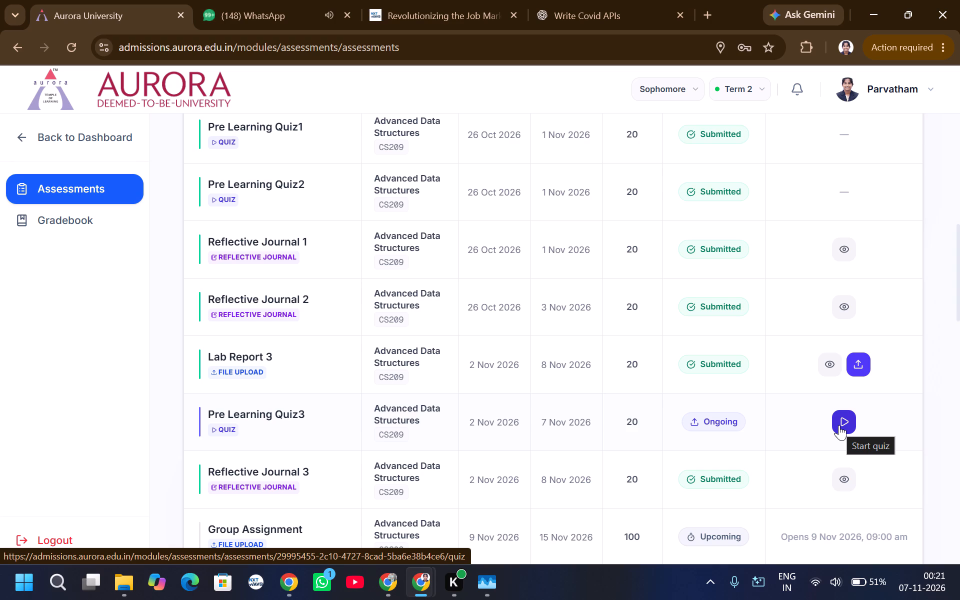
click(839, 425)
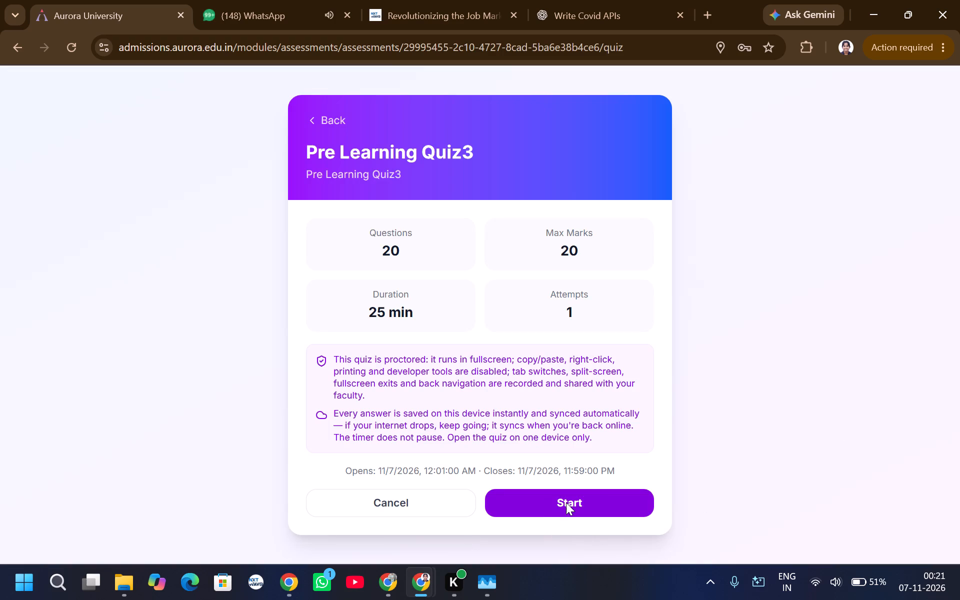
click(566, 502)
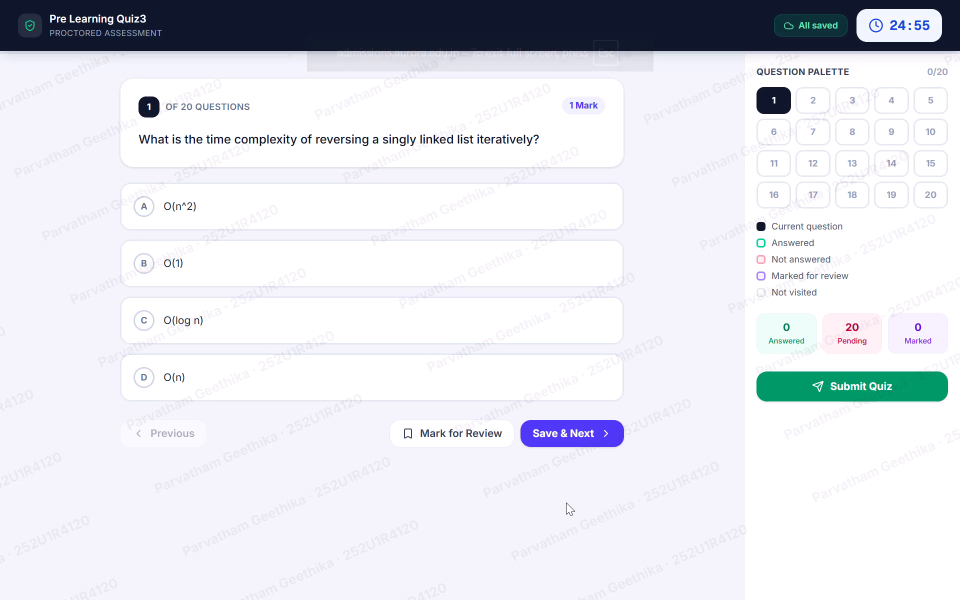
Answer and save questions 1 to 4: O(n), save the next pointer before overwriting it, reaching a null next pointer, uses only O(1) extra space.
click(390, 371)
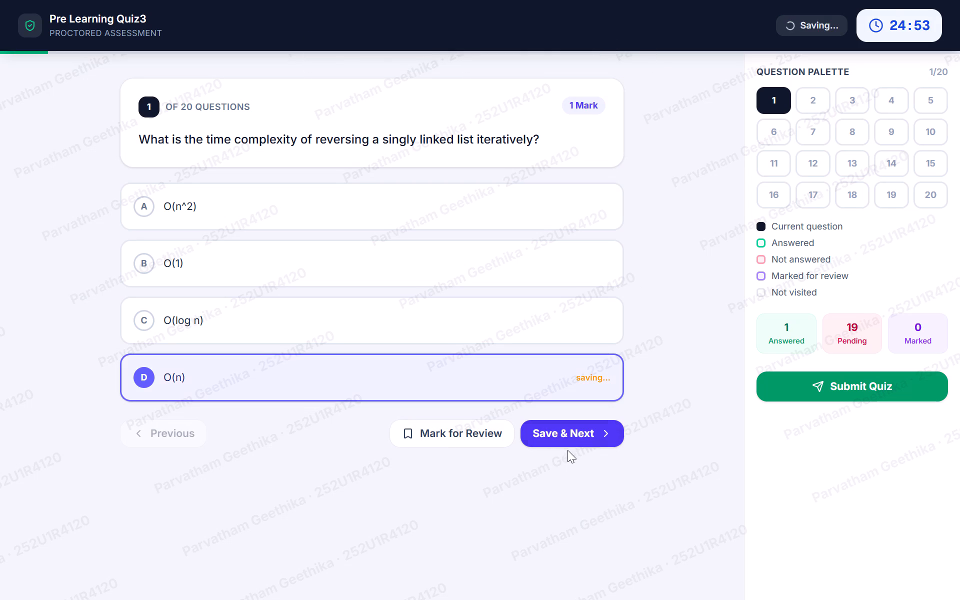
click(572, 432)
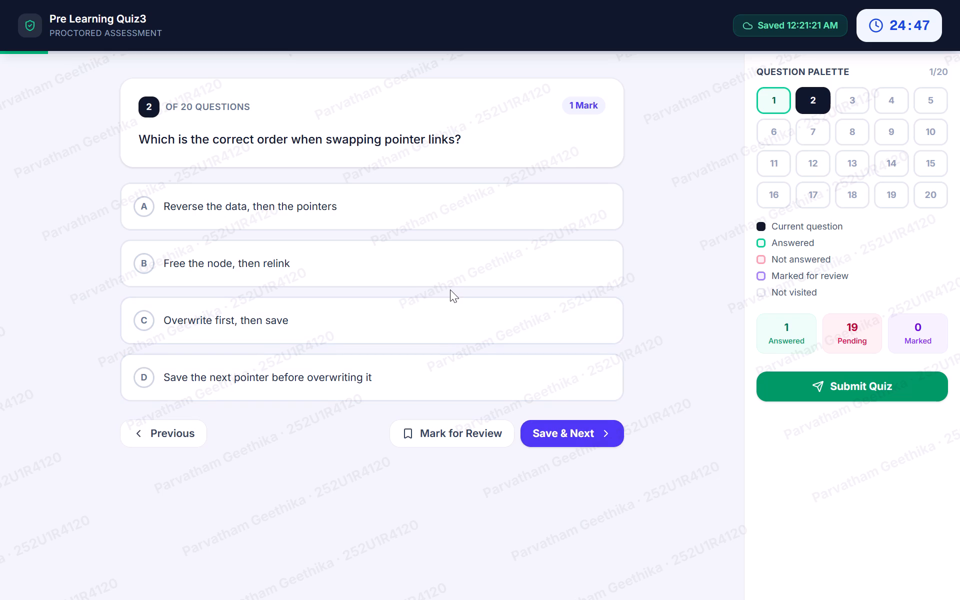
click(399, 365)
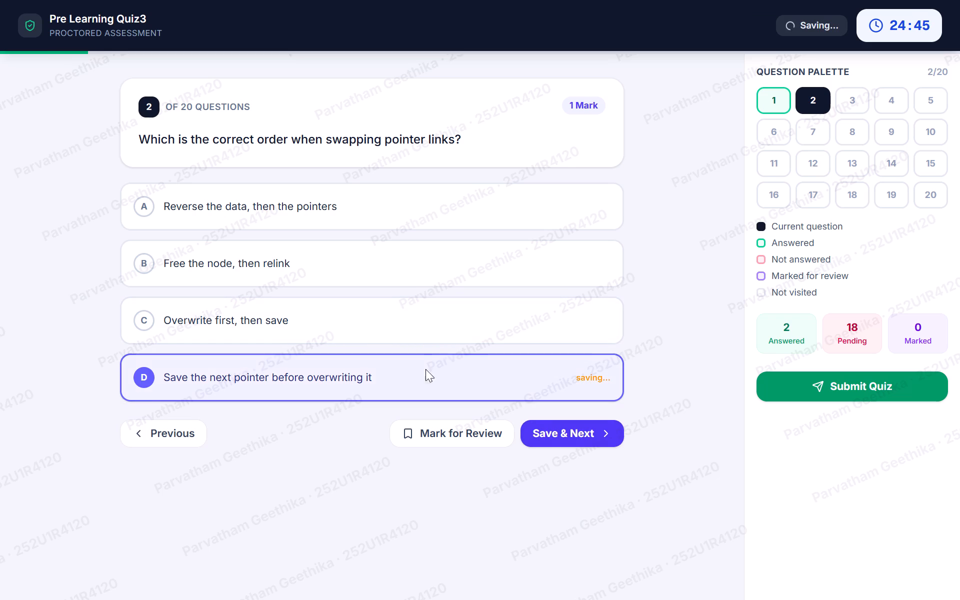
click(547, 430)
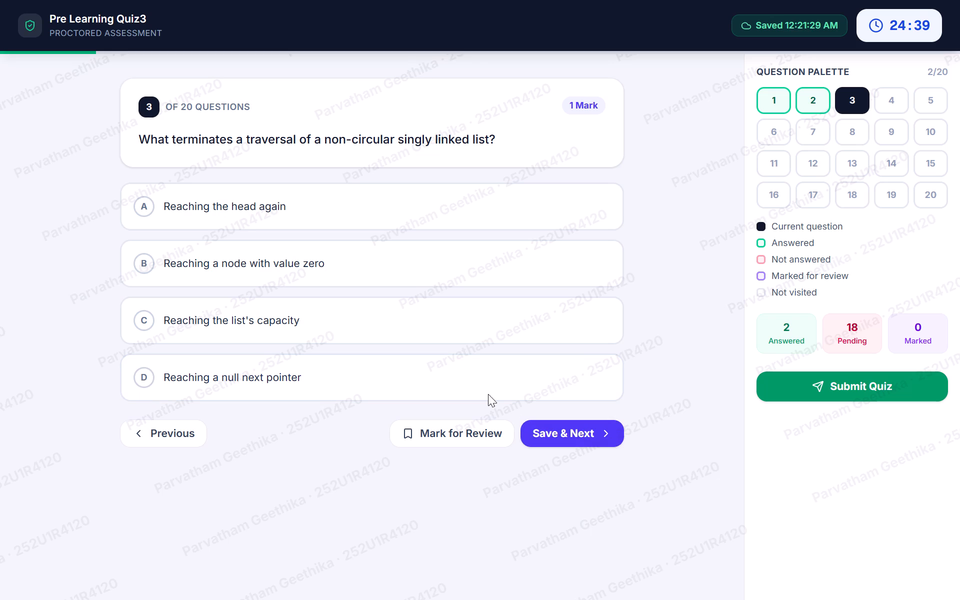
click(415, 371)
click(545, 432)
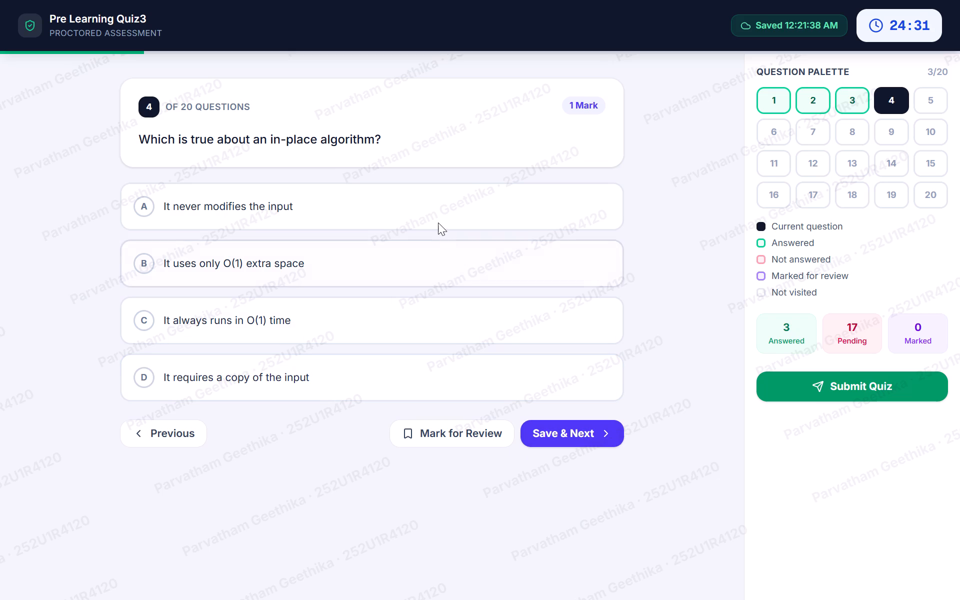
click(417, 255)
click(556, 432)
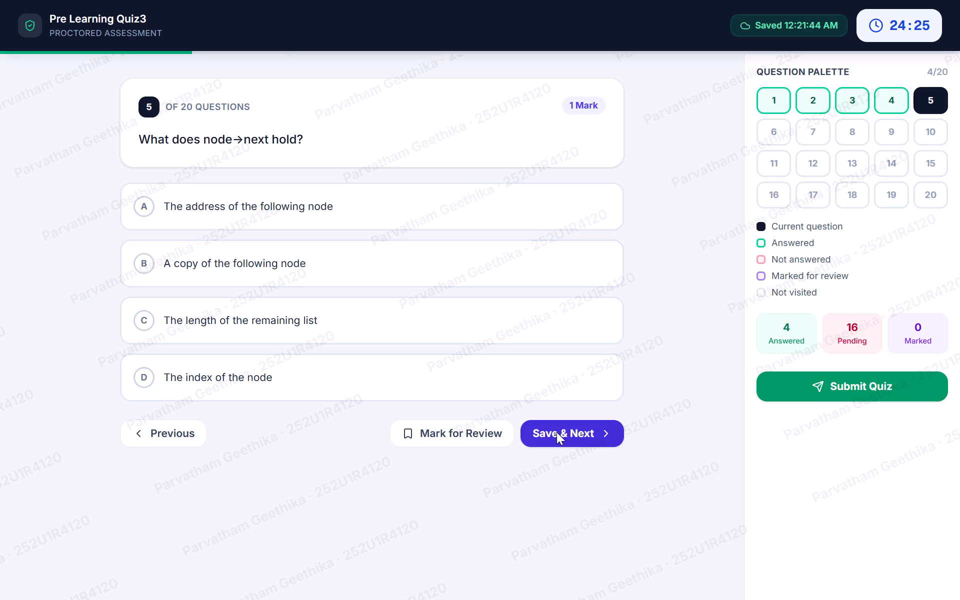
Answer and save questions 5 to 8: the address of the following node for 5, and O(n) for 6, 7 and 8.
click(423, 212)
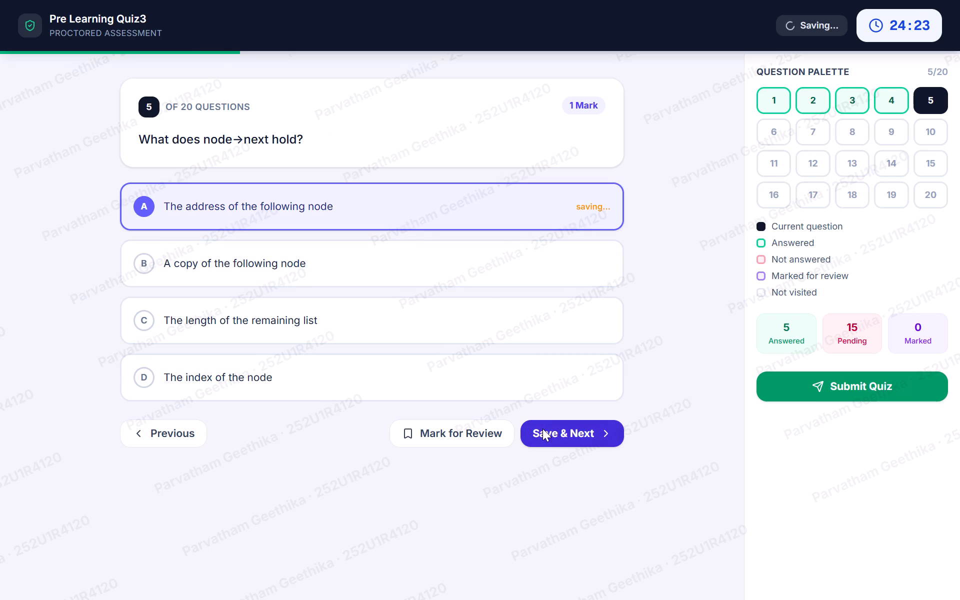
click(543, 428)
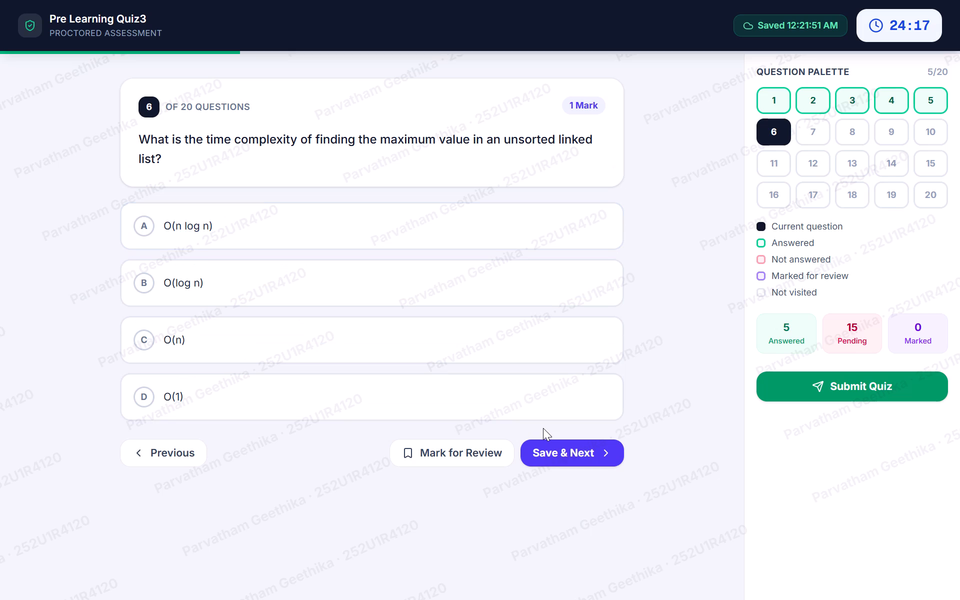
click(473, 360)
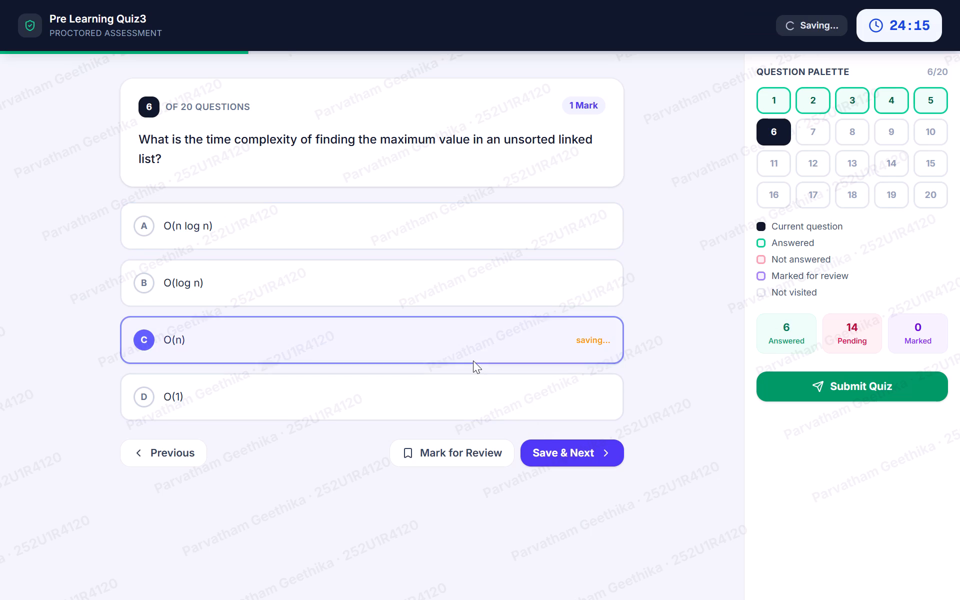
click(566, 452)
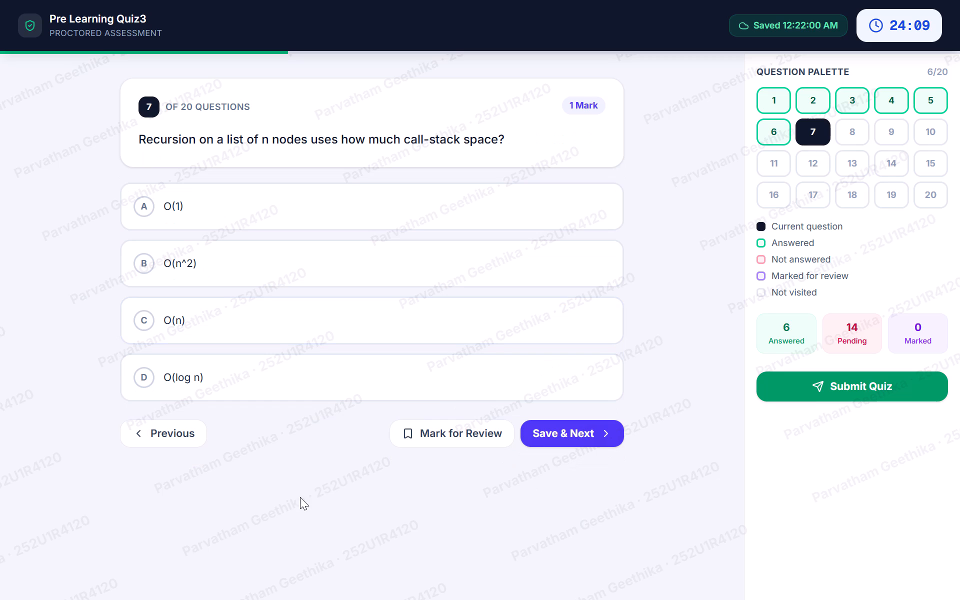
click(325, 340)
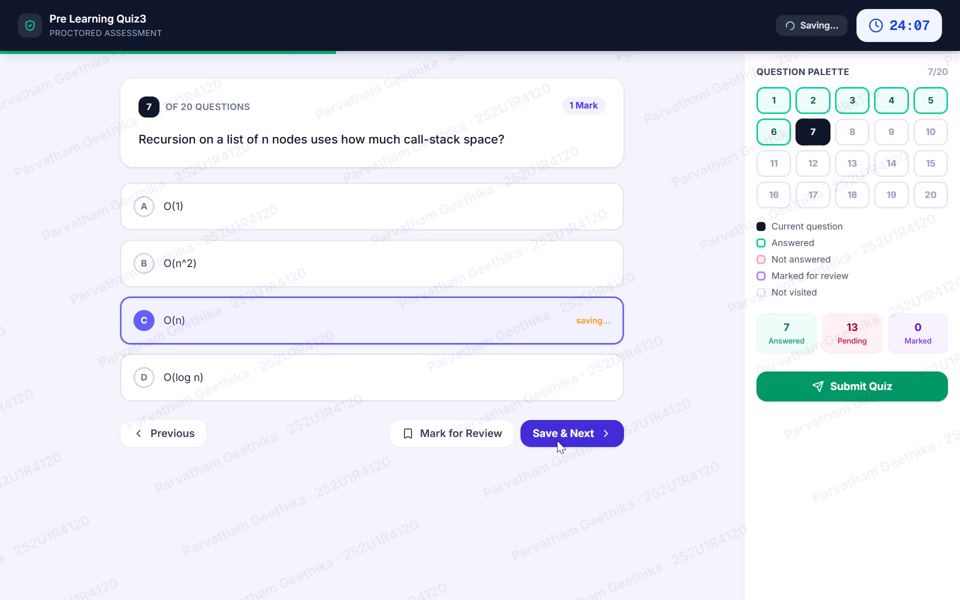
click(557, 440)
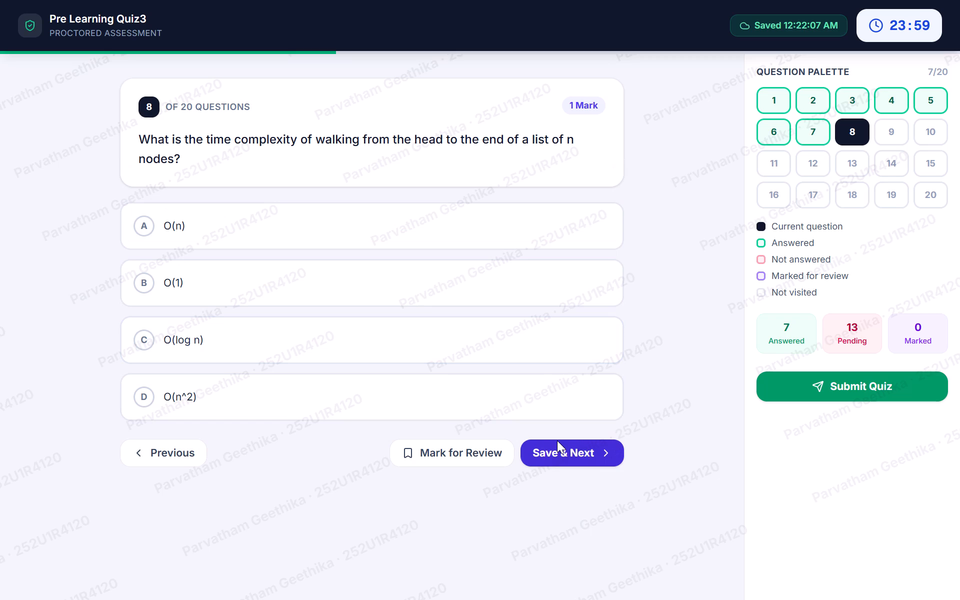
click(430, 246)
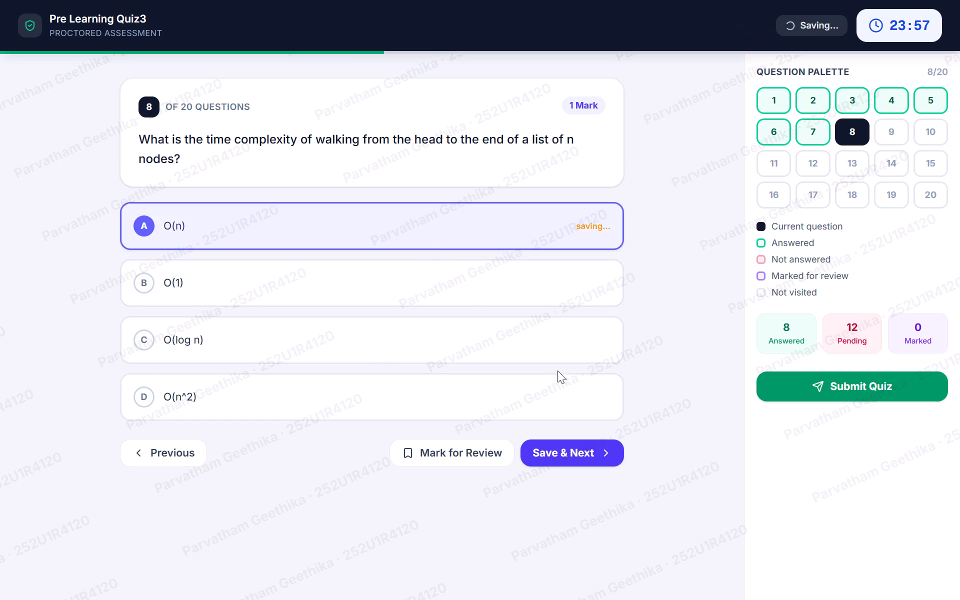
click(579, 448)
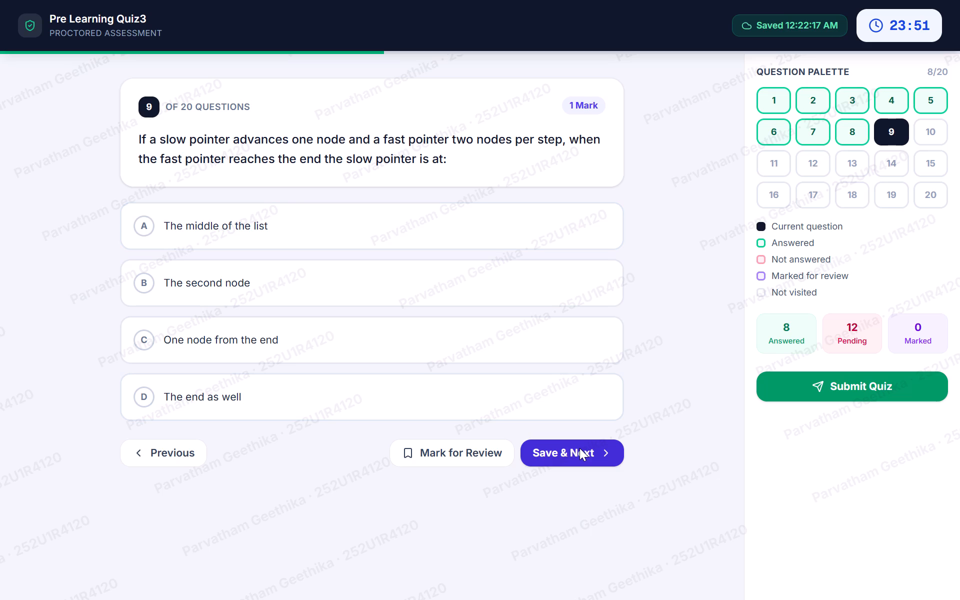
Answer and save questions 9 to 12: the middle of the list, the next node in the list, O(n), the direction of every next pointer.
click(480, 219)
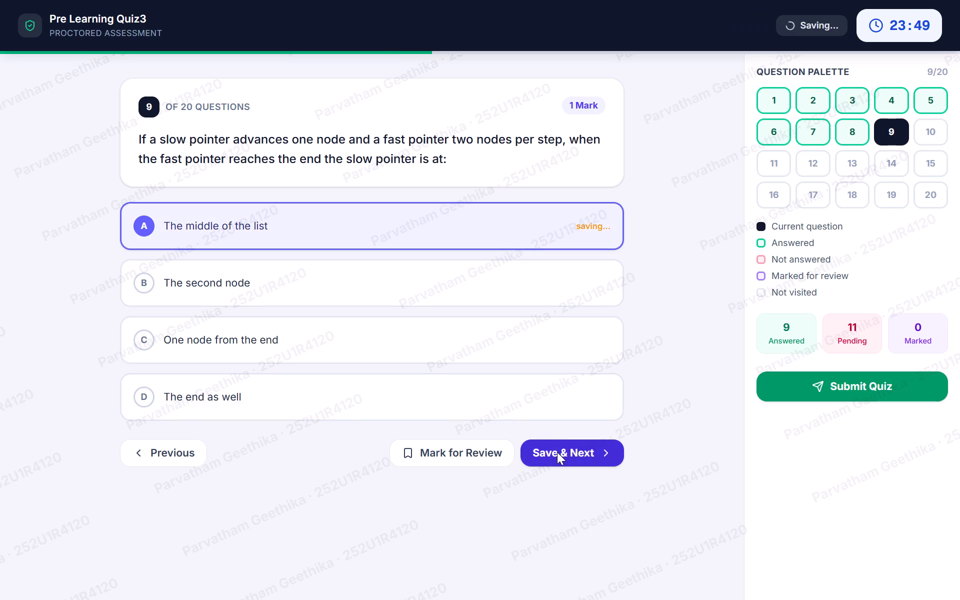
click(555, 452)
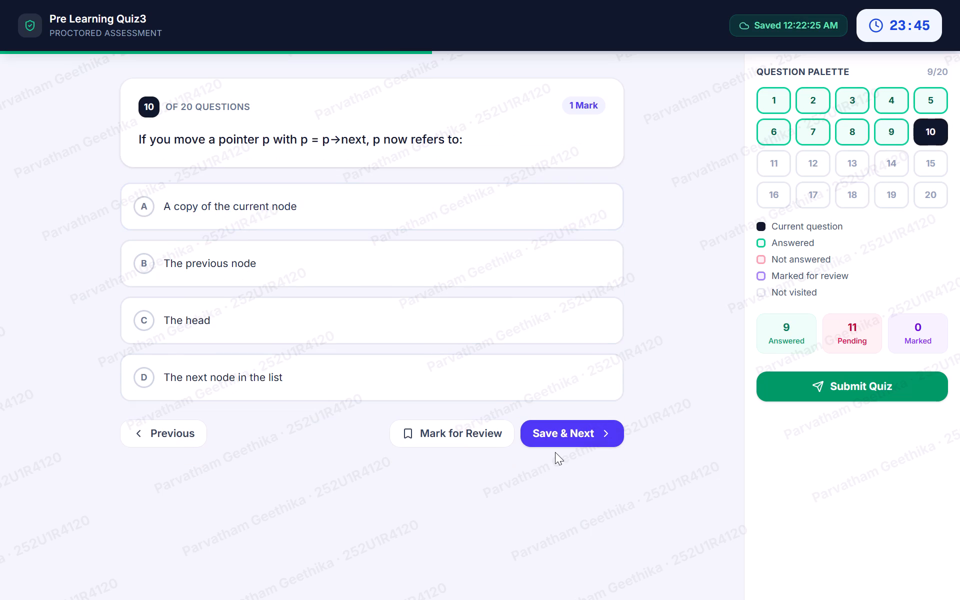
click(403, 389)
click(577, 431)
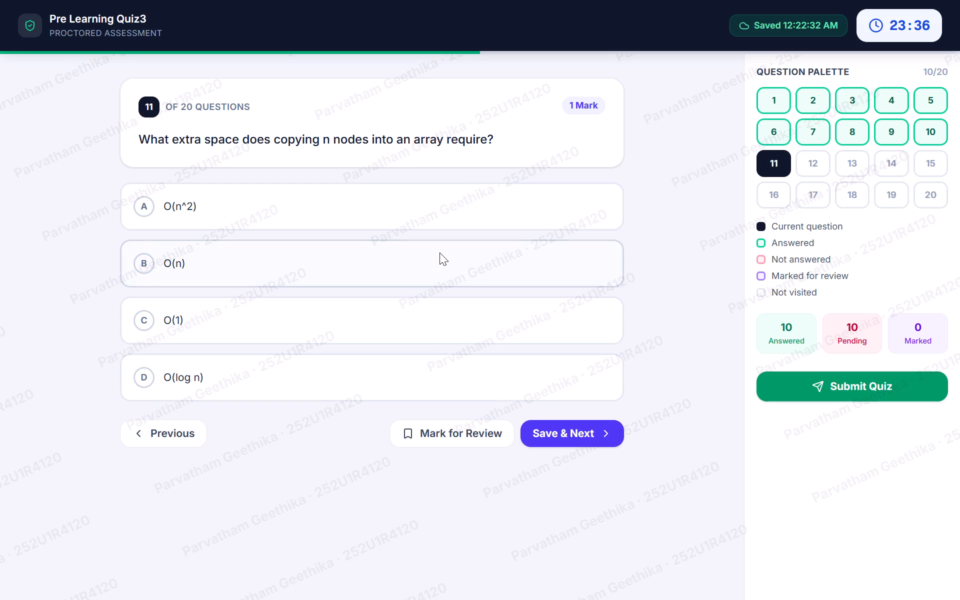
click(439, 252)
click(570, 435)
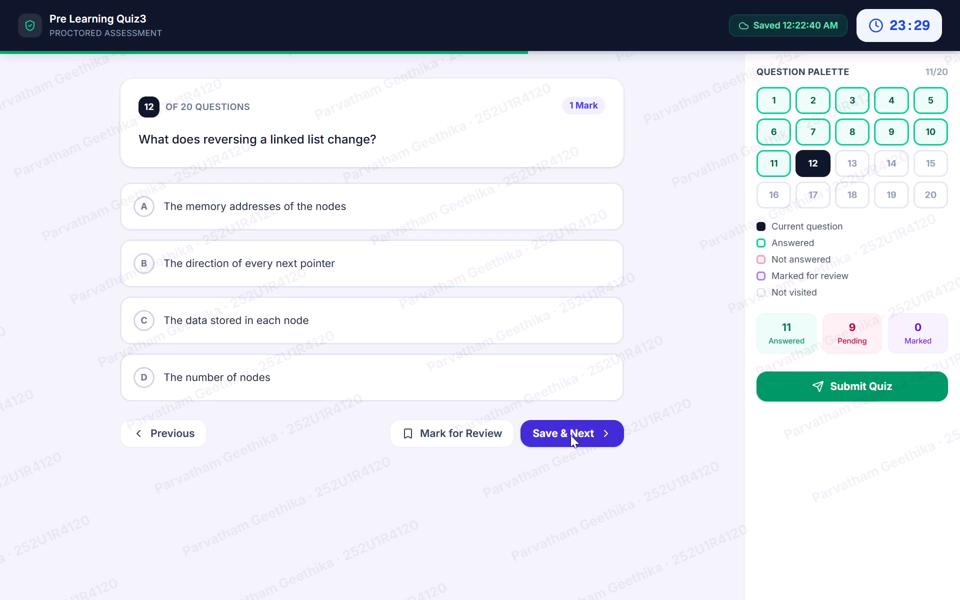
click(527, 248)
click(573, 429)
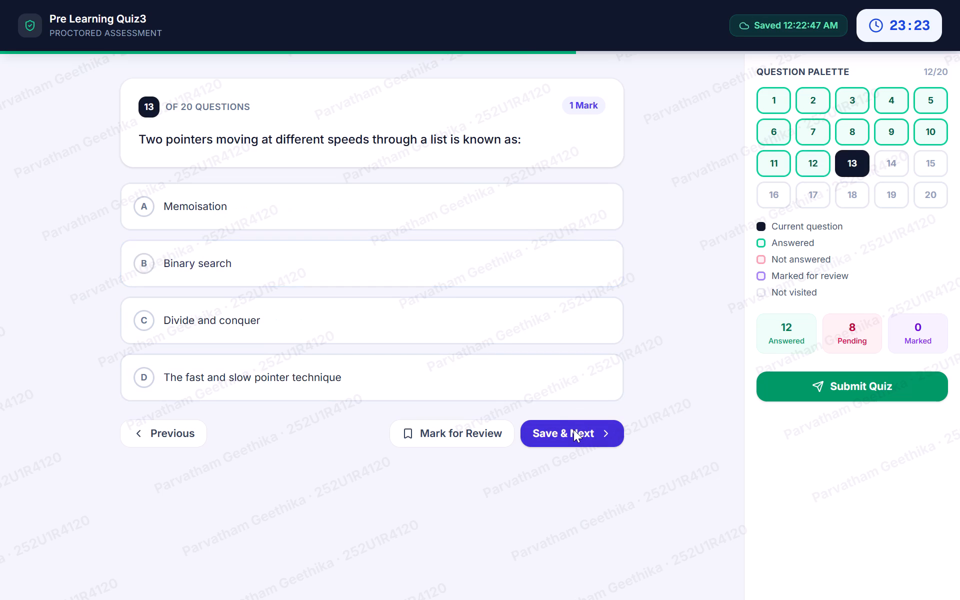
Answer and save questions 13 to 16: fast and slow pointer technique, three (previous, current and next), memory leak and unreachable nodes, one is always enough.
click(458, 360)
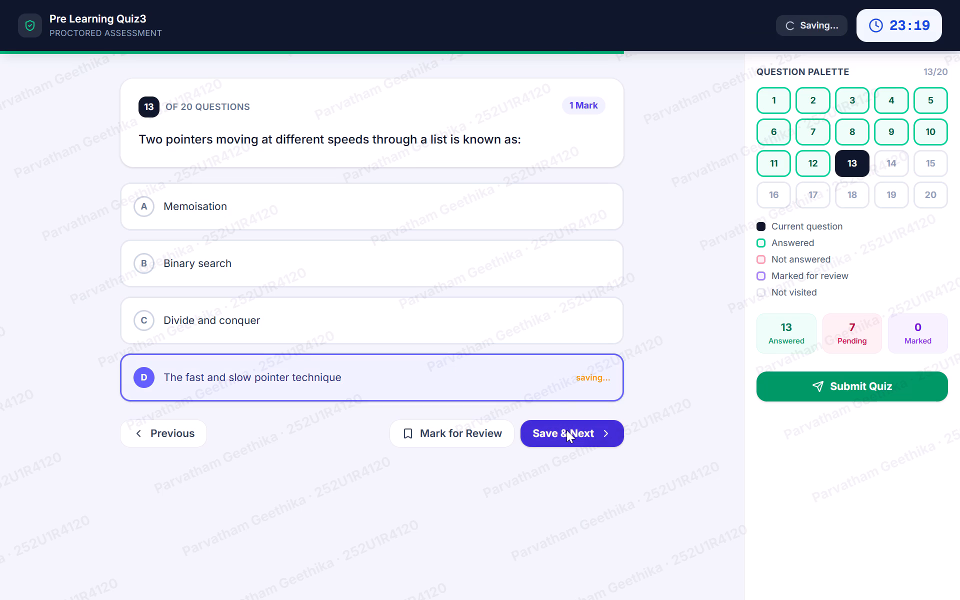
click(566, 430)
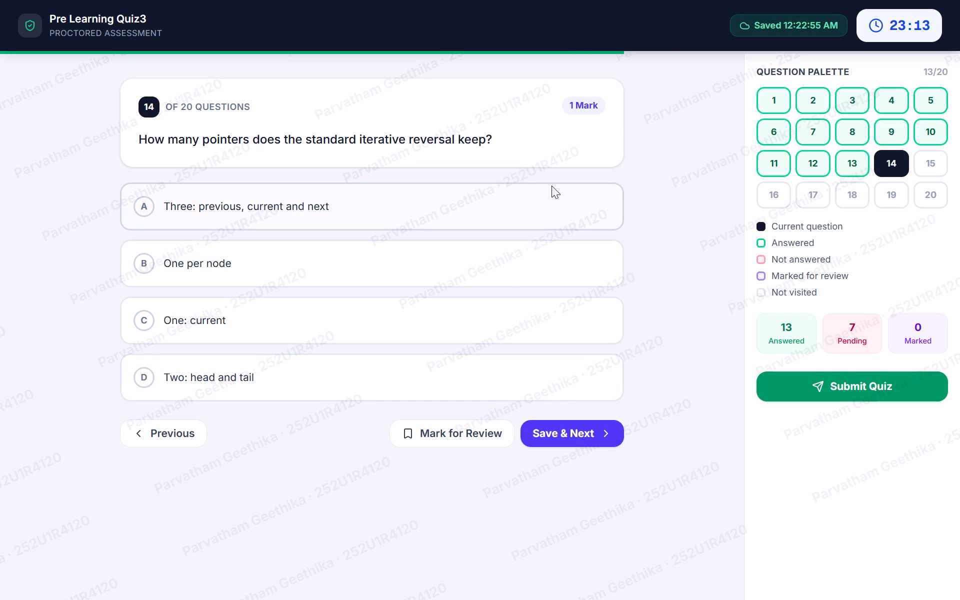
click(551, 185)
click(567, 437)
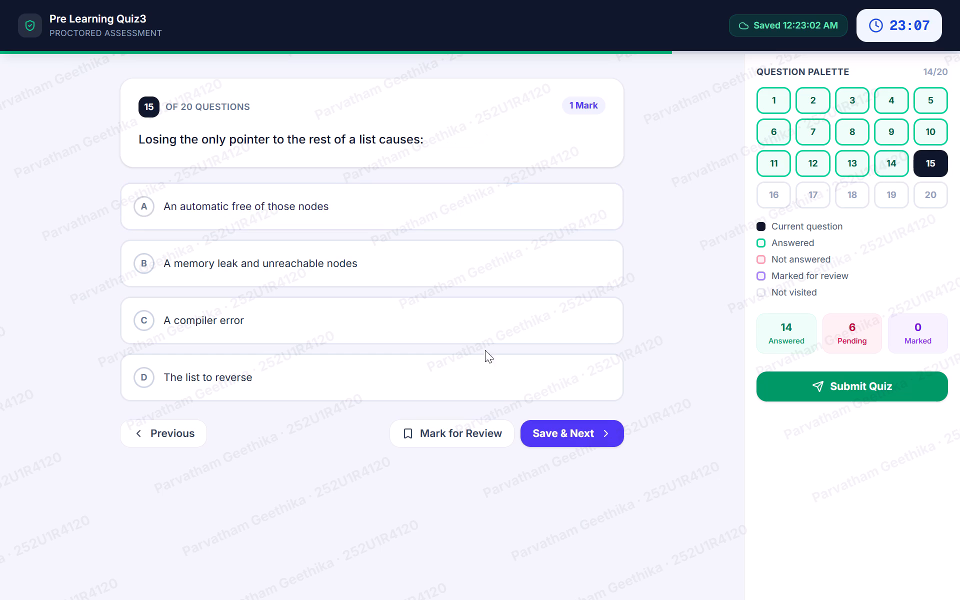
click(467, 273)
click(554, 432)
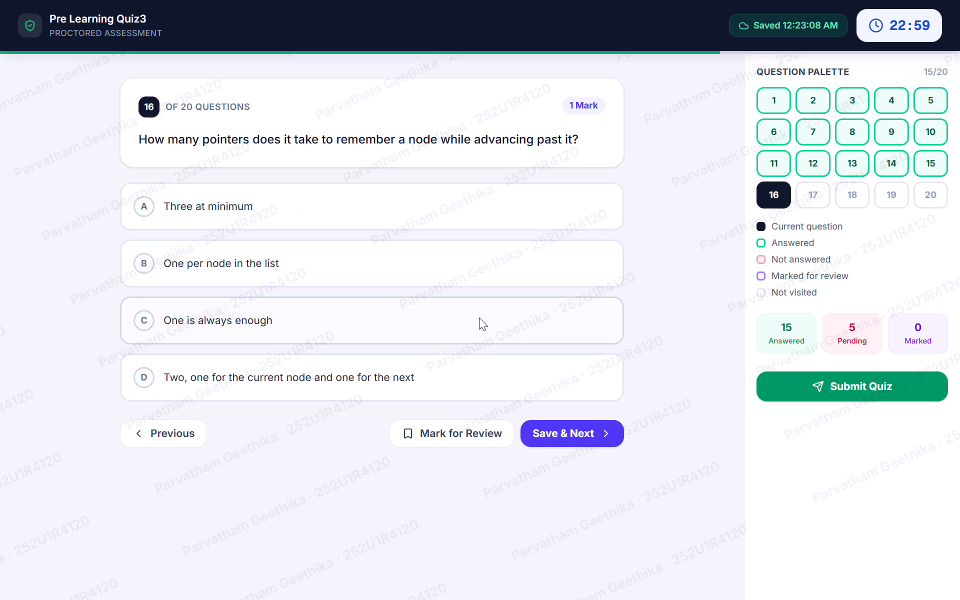
click(478, 306)
click(541, 433)
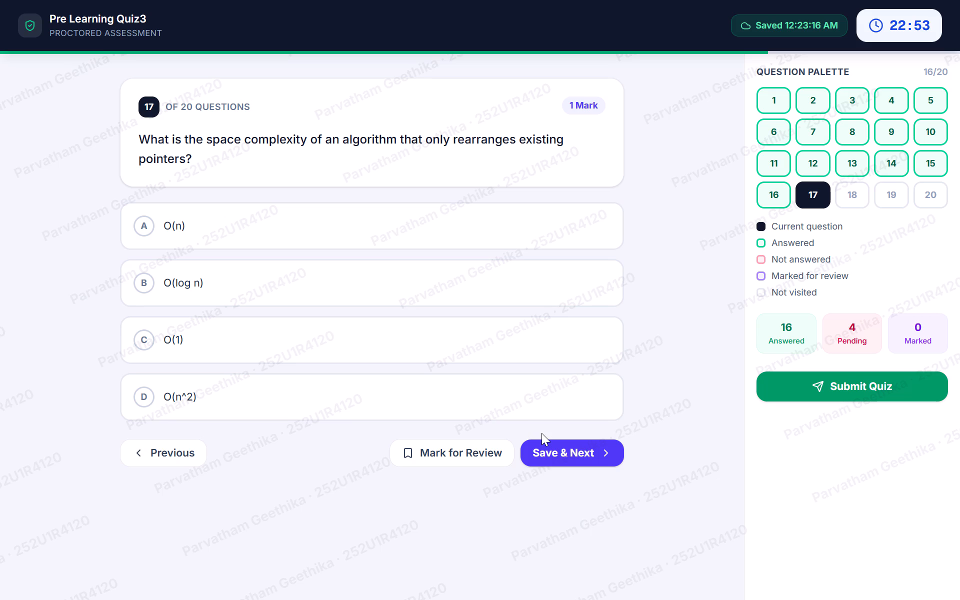
Answer questions 17 to 20: O(1) for 17, refer to the same node for 18, null for 19, and O(1) for 20.
click(489, 339)
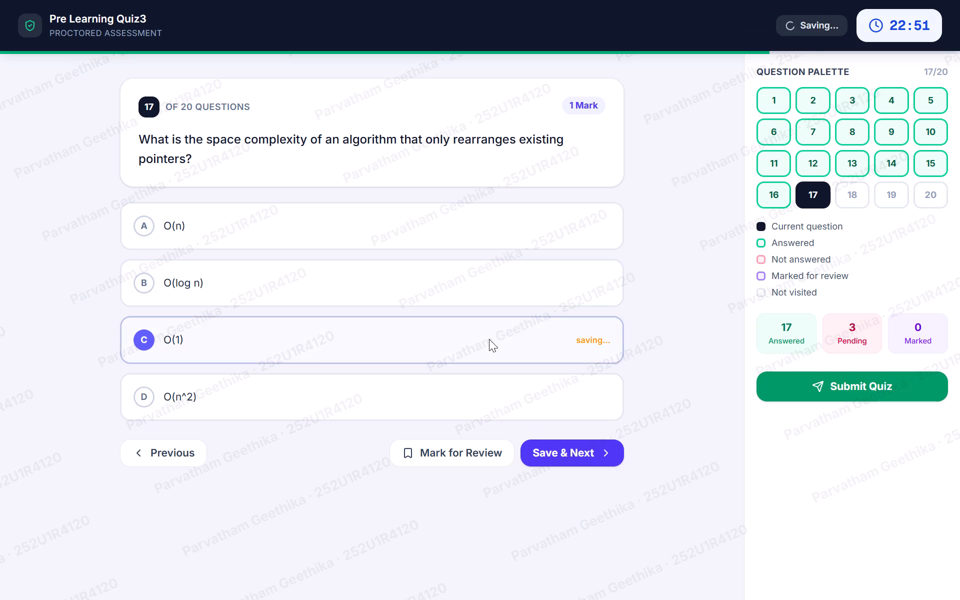
click(580, 446)
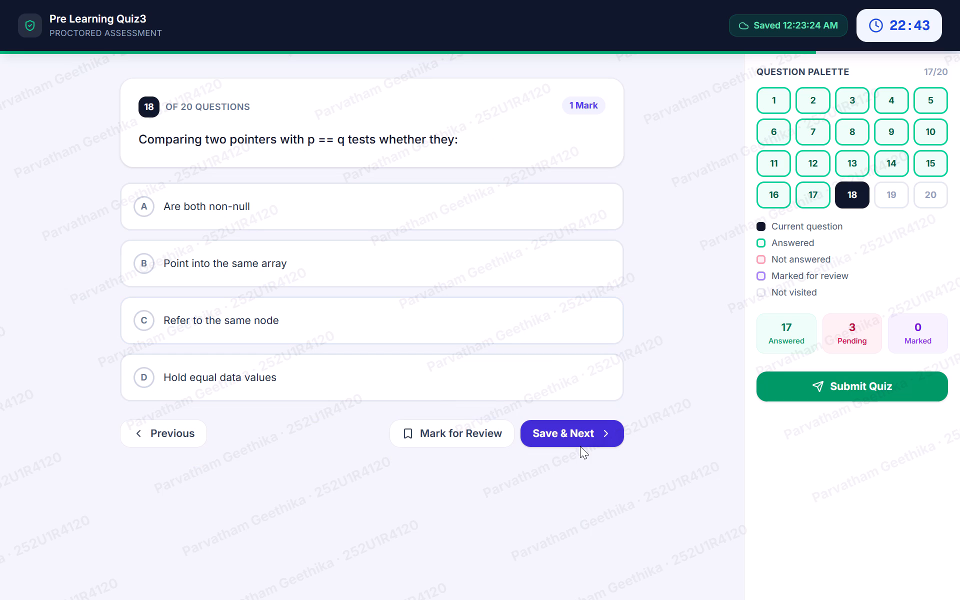
click(451, 315)
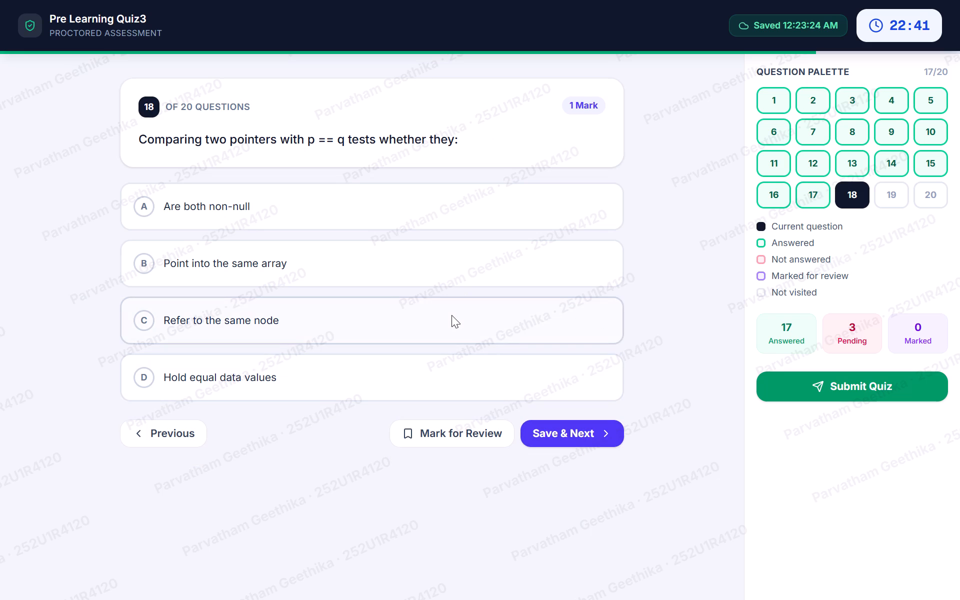
click(572, 431)
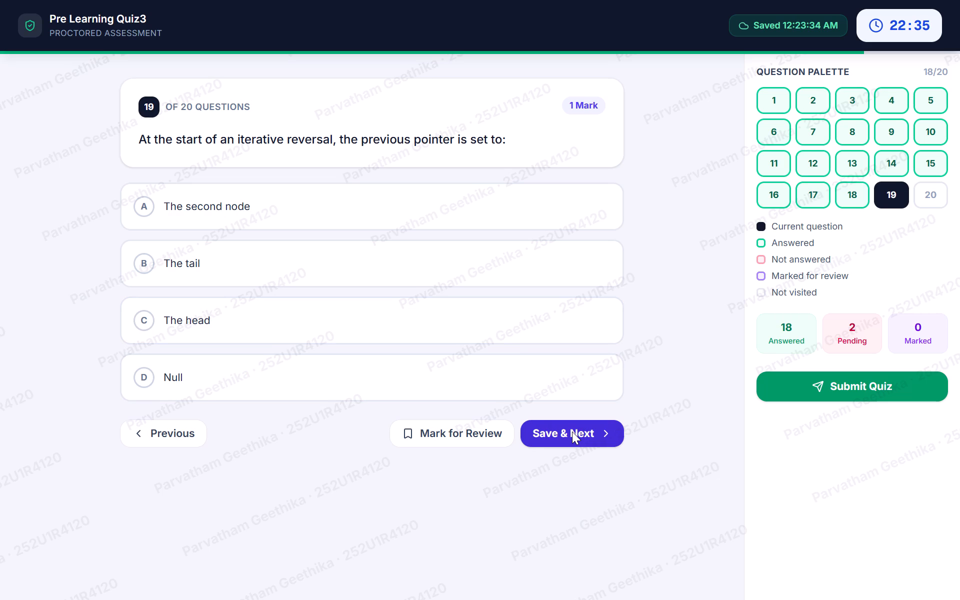
click(468, 383)
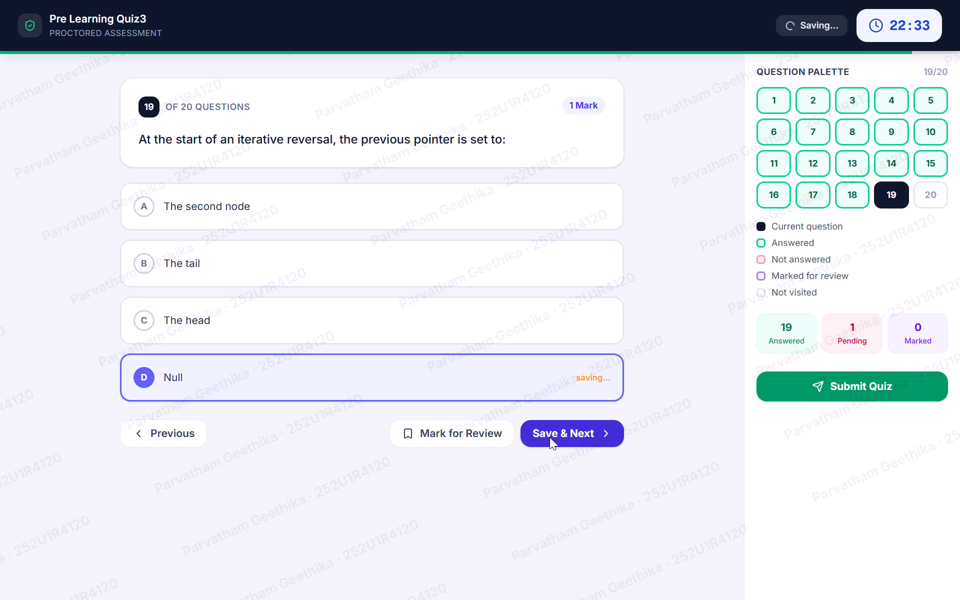
click(549, 437)
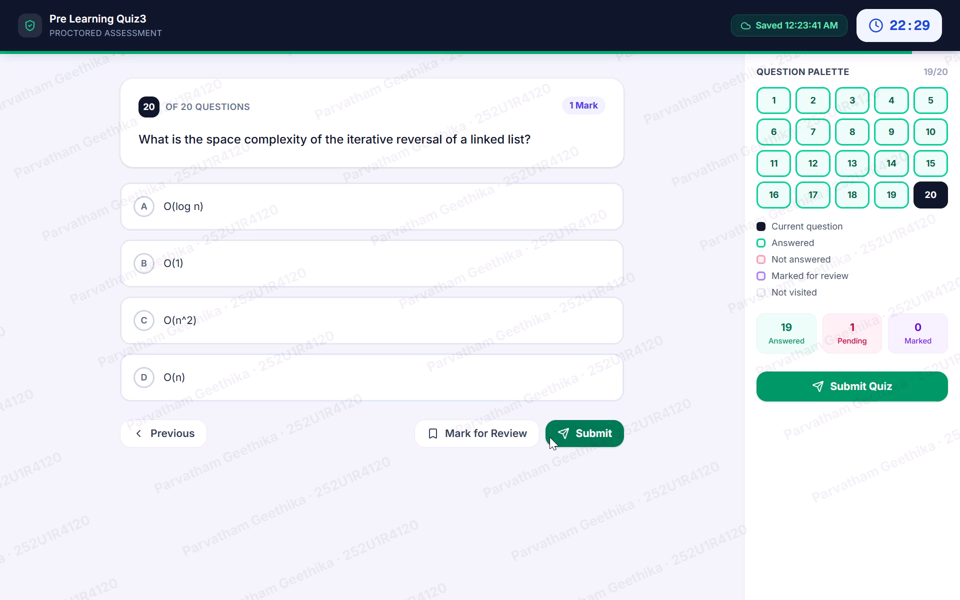
click(458, 241)
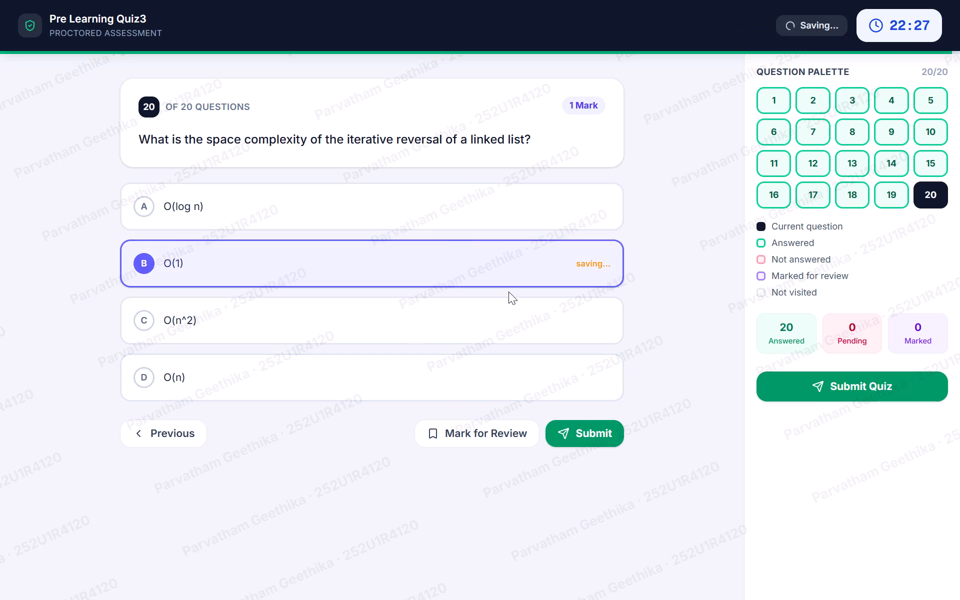
Submit Pre Learning Quiz3, confirm the submission, and go back to the assessments.
click(589, 432)
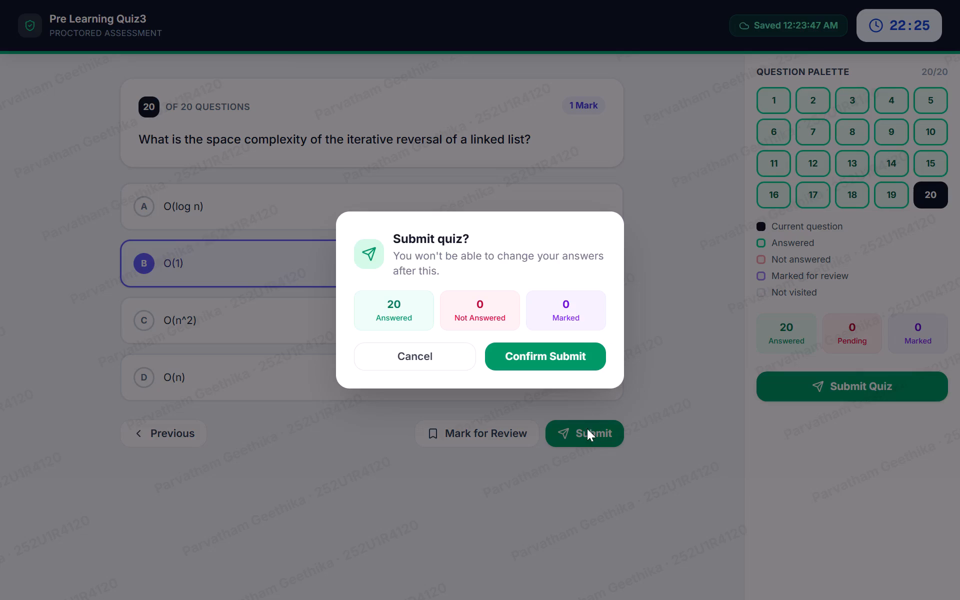
click(573, 346)
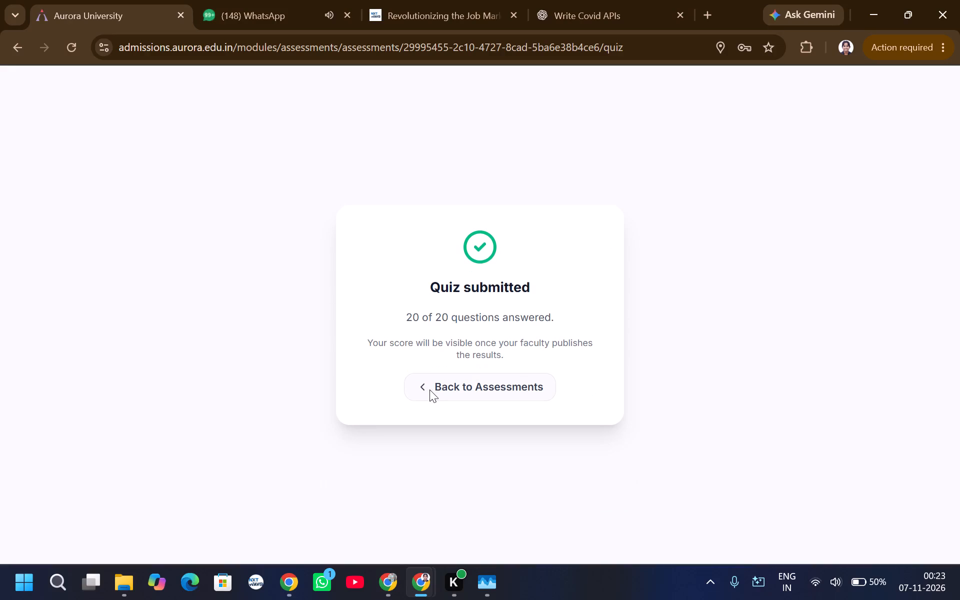
click(429, 389)
click(429, 389)
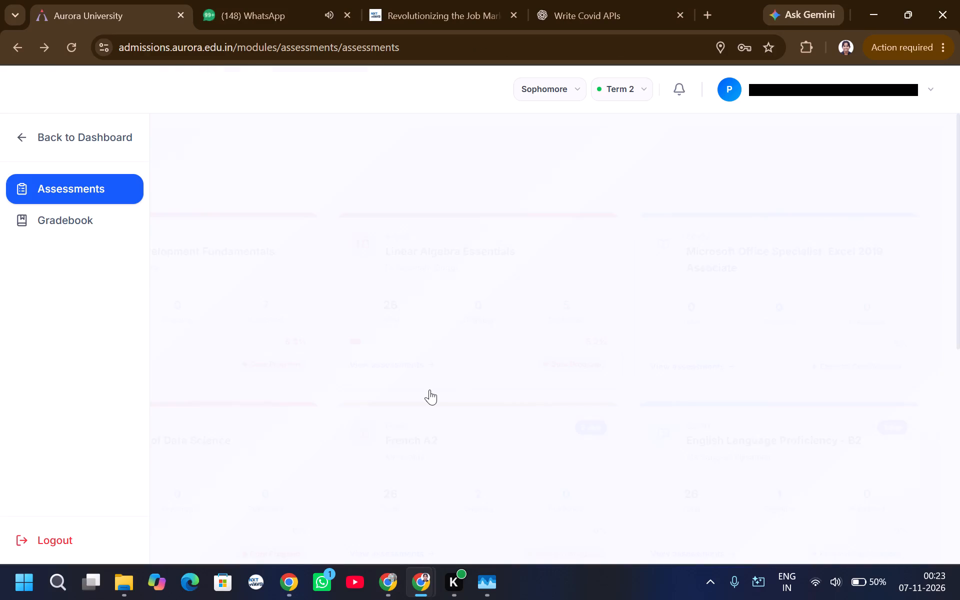
Open the submitted Lab Report 3 file from the Advanced Data Structures assessments, look through its pages, and close it.
scroll(429, 389, down, 5)
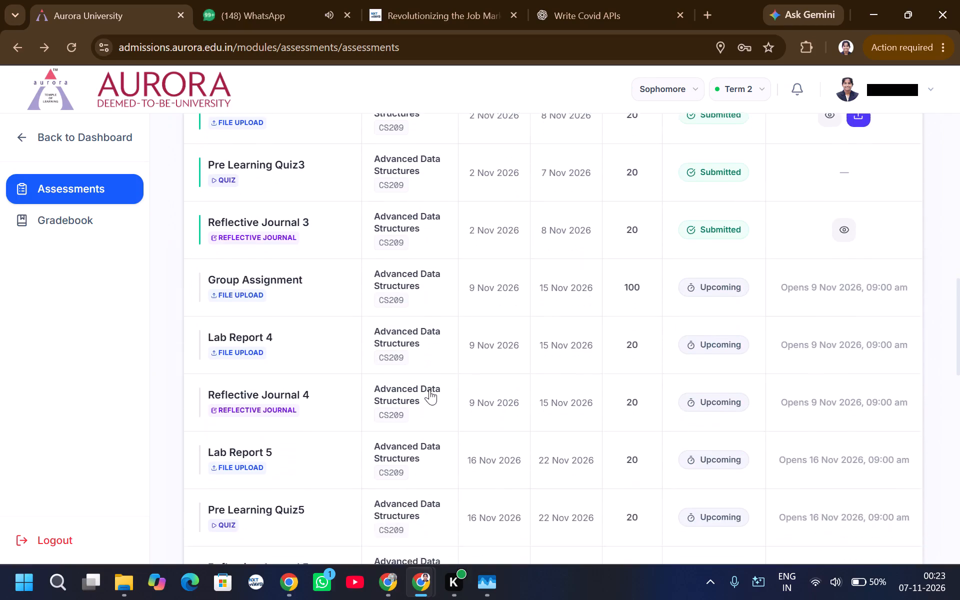
scroll(429, 389, down, 1)
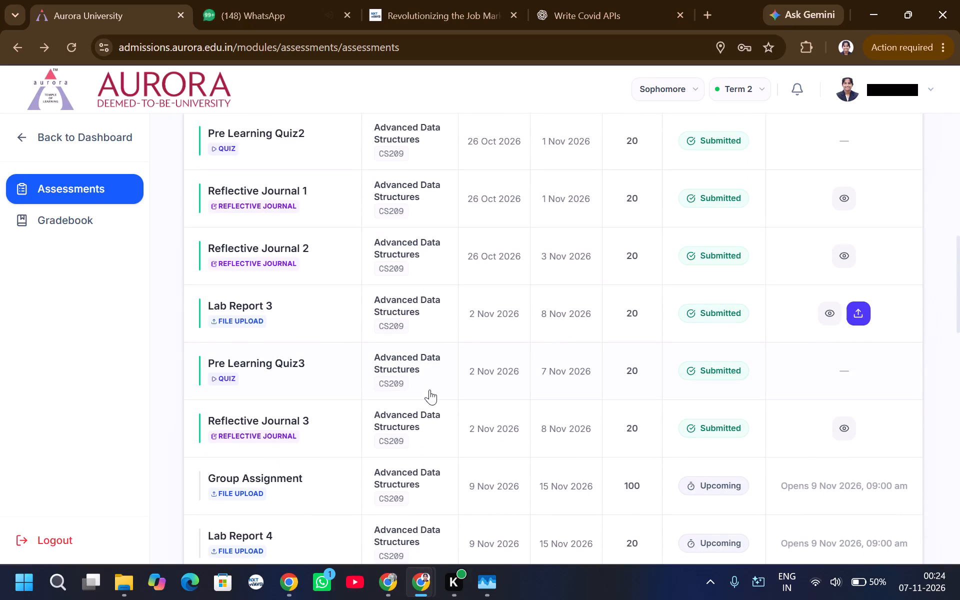
click(829, 306)
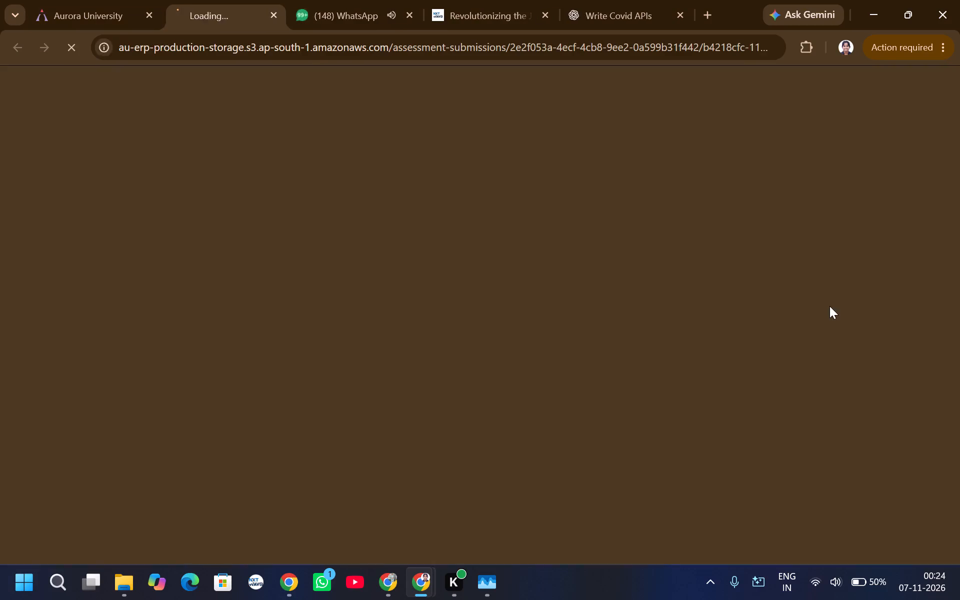
scroll(829, 306, down, 8)
scroll(707, 26, down, 1)
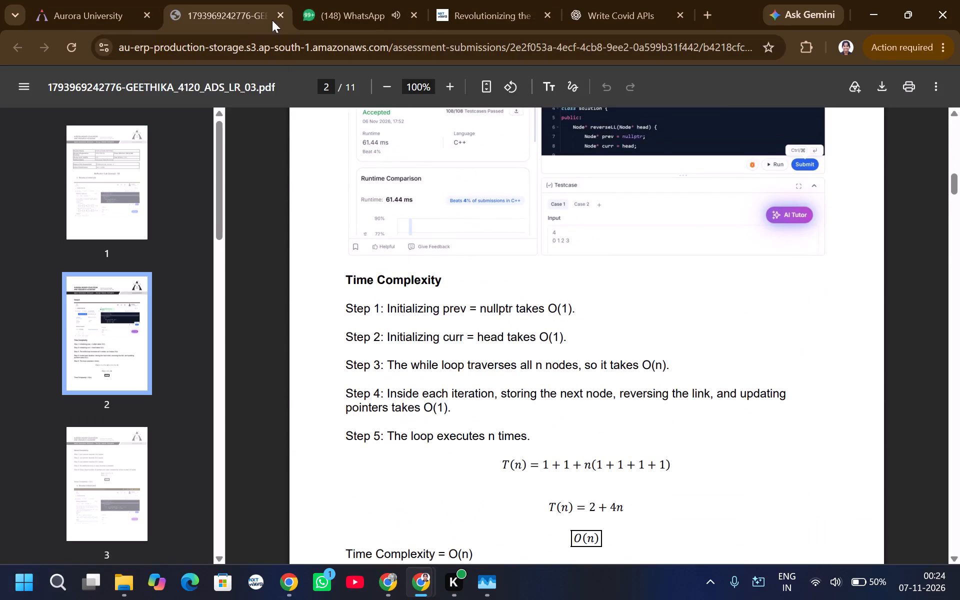
click(281, 17)
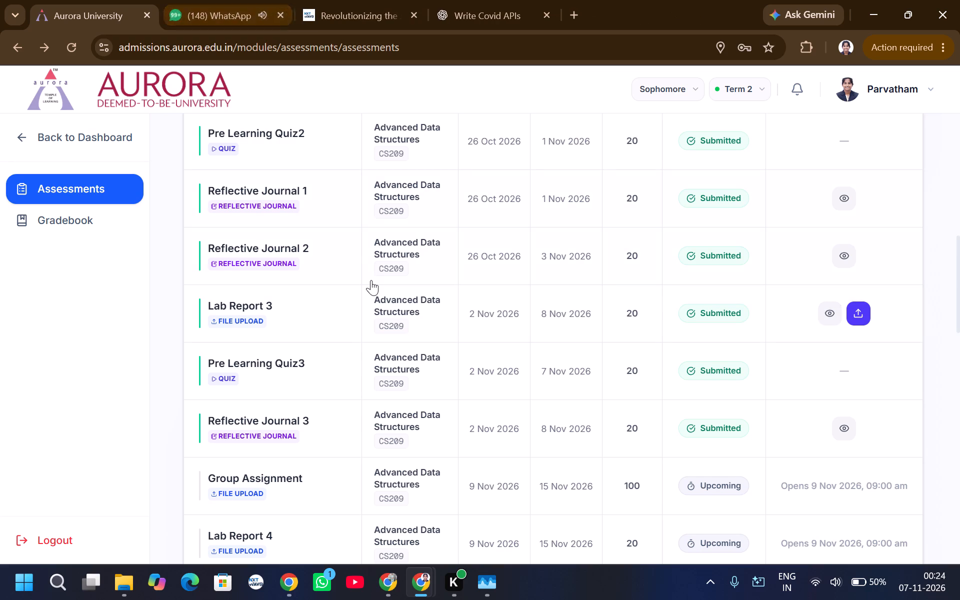
Return to the subject overview and check the subject cards for assessments still due.
scroll(371, 280, down, 8)
scroll(371, 280, up, 7)
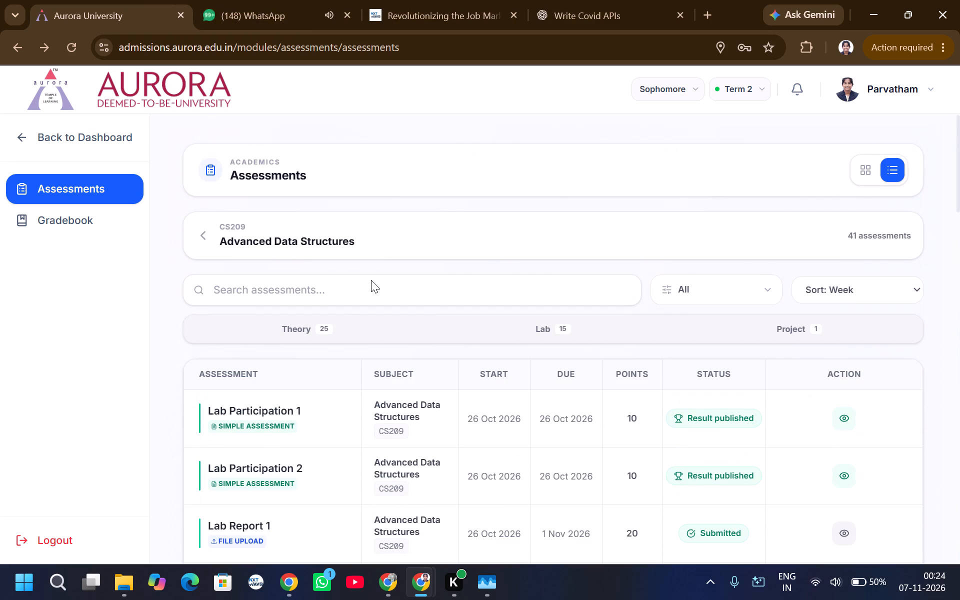
click(201, 240)
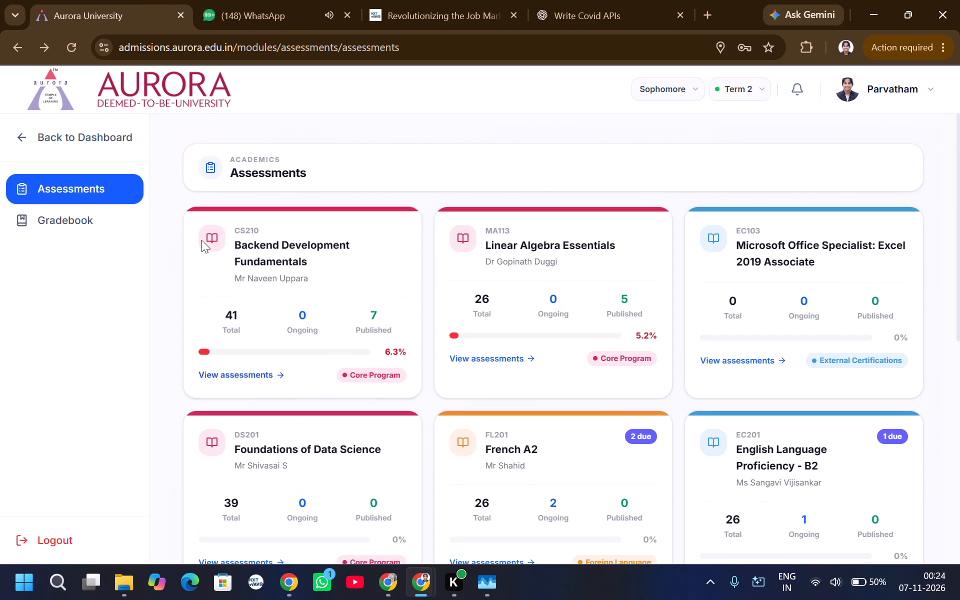
scroll(635, 339, down, 6)
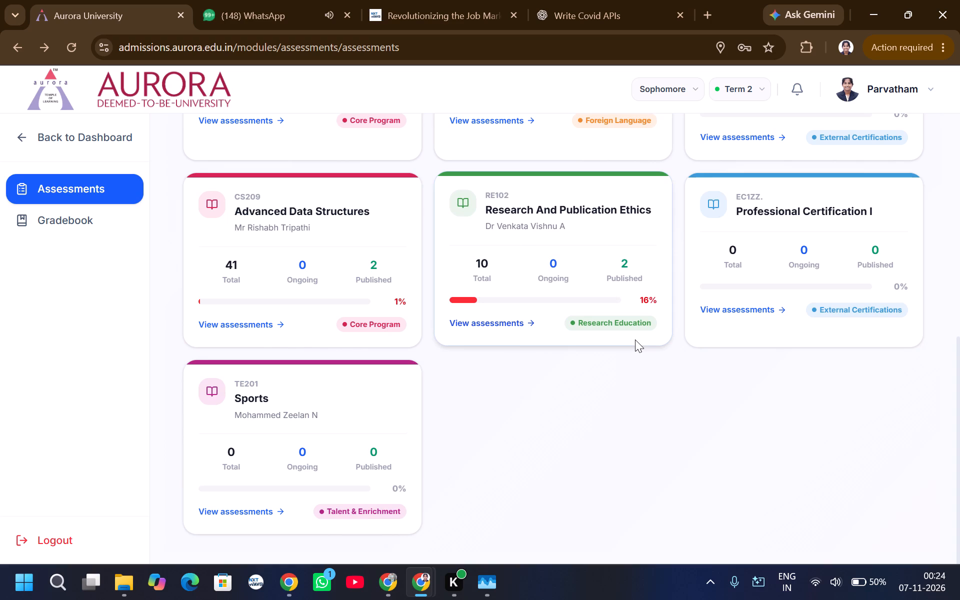
scroll(635, 339, up, 3)
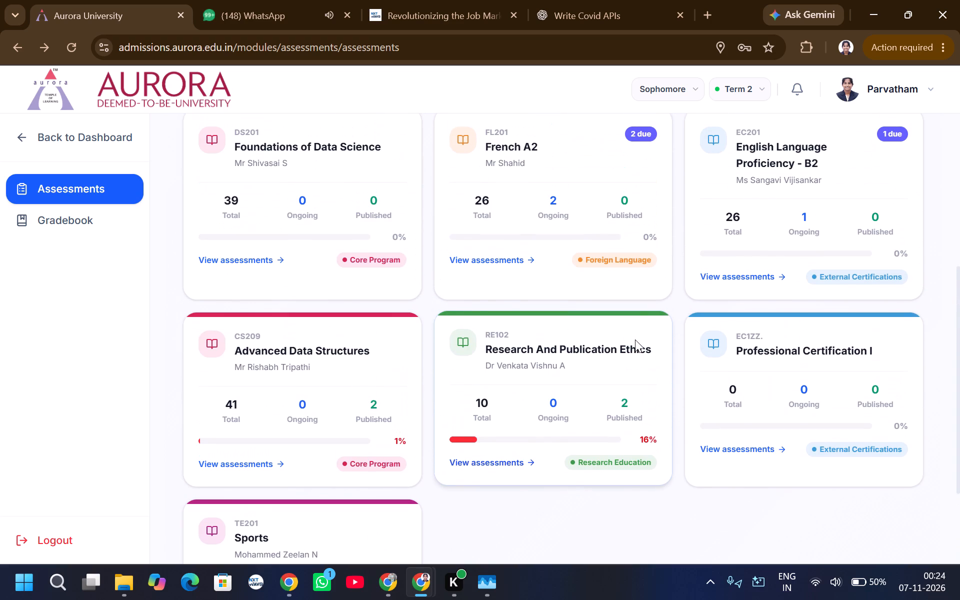
scroll(635, 339, up, 2)
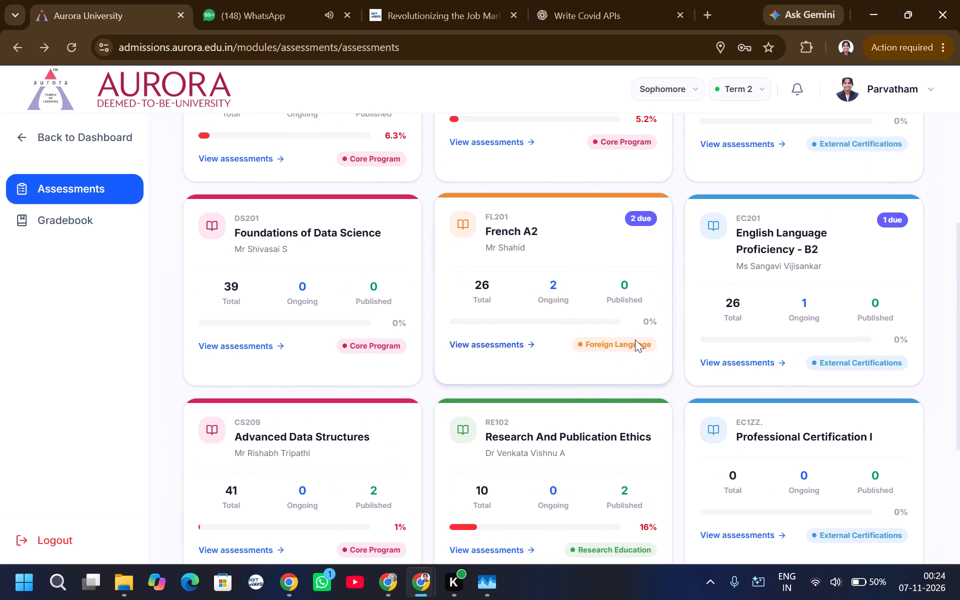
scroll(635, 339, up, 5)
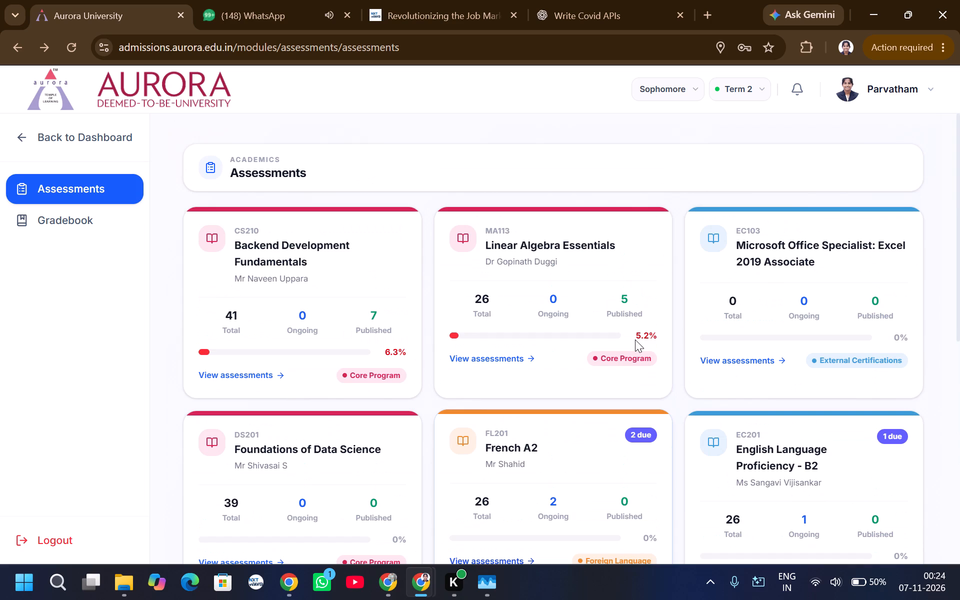